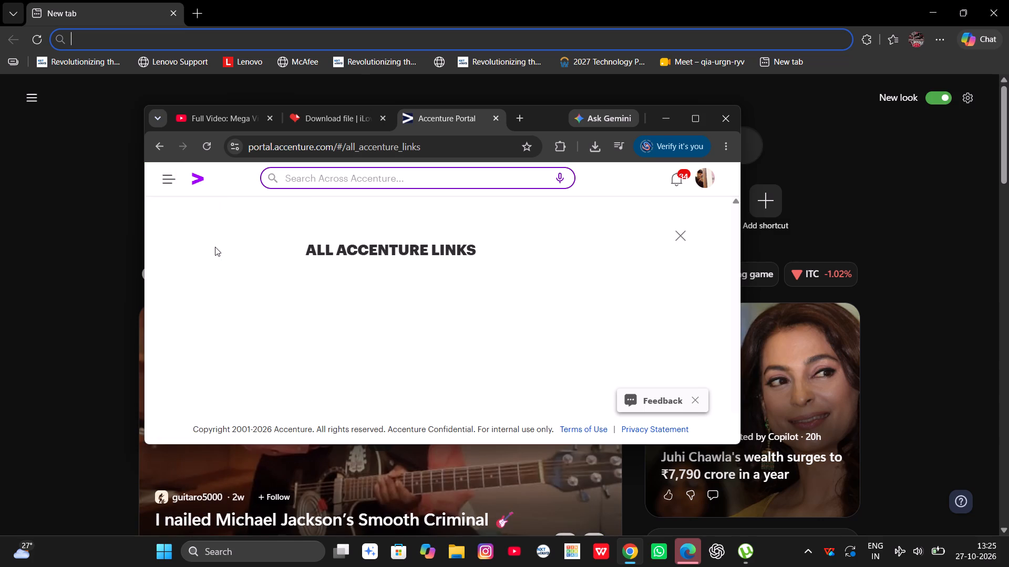
{"action": "scroll", "coordinate": [465, 319], "scroll_direction": "down", "scroll_amount": 2}
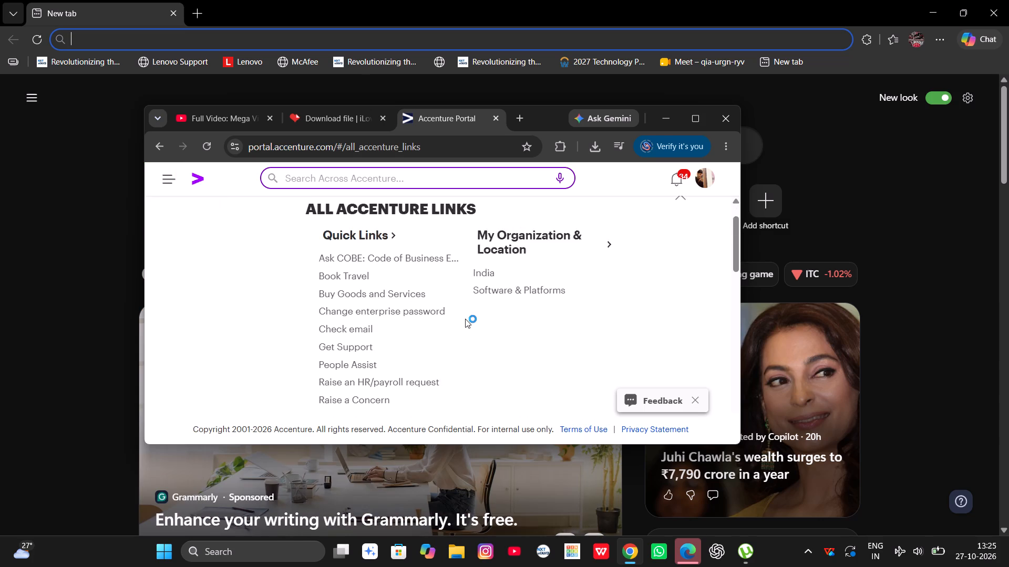
{"action": "scroll", "coordinate": [465, 319], "scroll_direction": "down", "scroll_amount": 1}
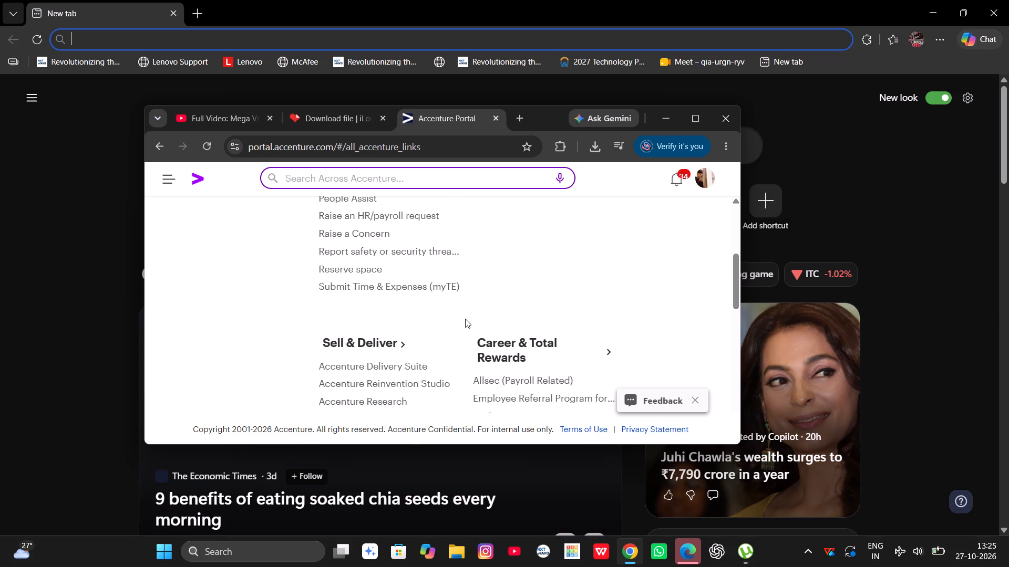
{"action": "left_click", "coordinate": [419, 289]}
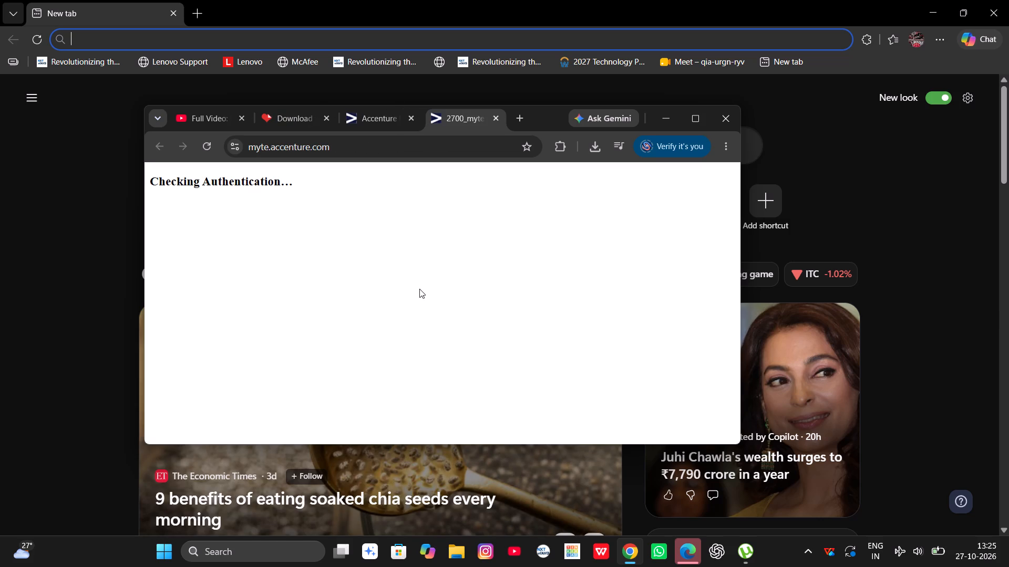
Minimize the background browser window and maximize the window with the myTE page.
{"action": "left_click", "coordinate": [942, 0]}
{"action": "left_click", "coordinate": [697, 128]}
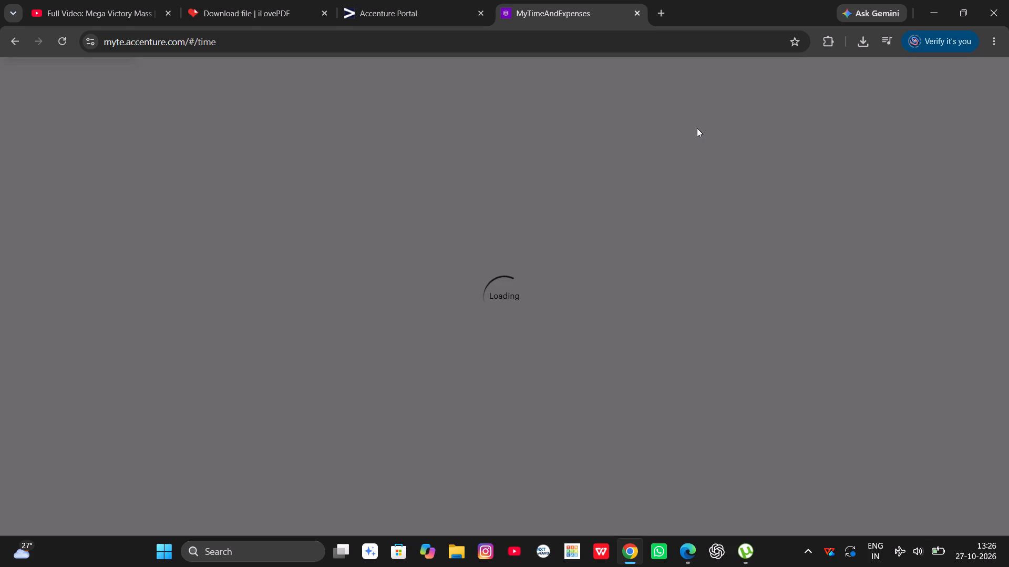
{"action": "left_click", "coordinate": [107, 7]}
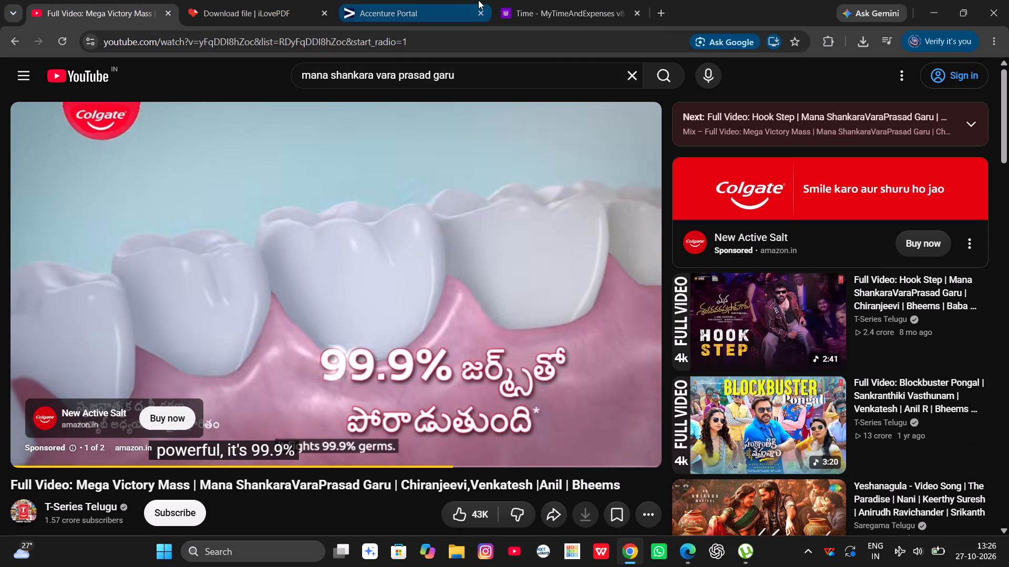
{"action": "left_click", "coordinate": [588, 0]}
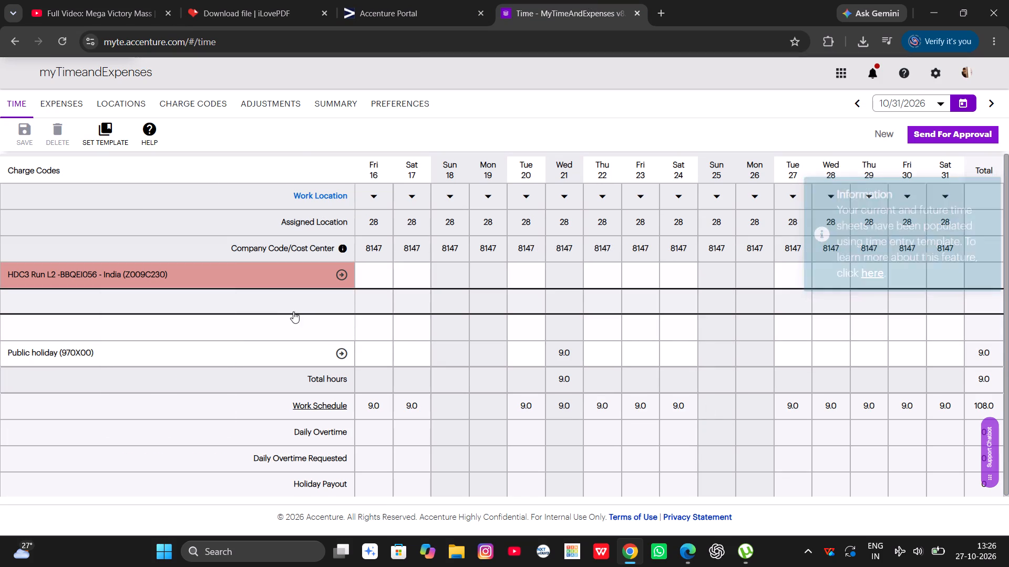
Delete the HDC3 Run L2 -BBQEI056 - India (Z009C230) charge code row from the 10/31/2026 timesheet.
{"action": "left_click", "coordinate": [262, 271]}
{"action": "left_click", "coordinate": [55, 141]}
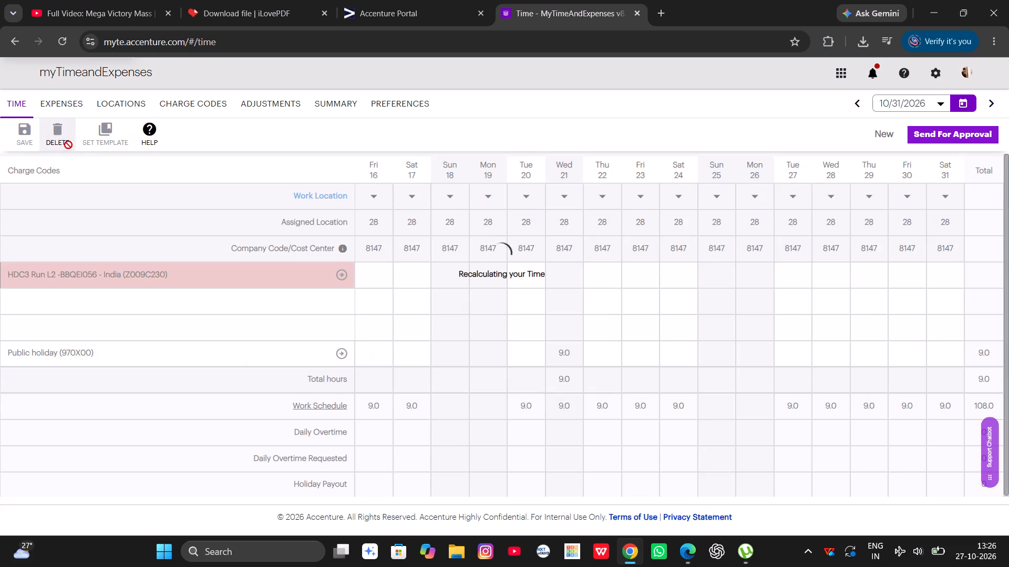
Check the 10/15/2026 timesheet's charge codes and add GO IOP IER Int HYD VVO BI Paid_8126_L2 (C0M2C050) to the first row of 10/31/2026.
{"action": "left_click", "coordinate": [858, 102]}
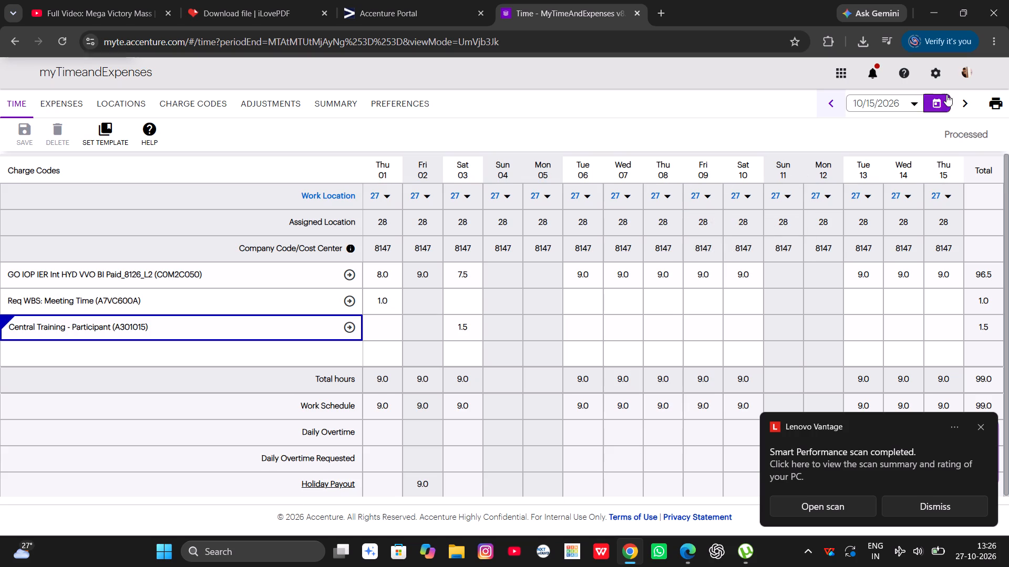
{"action": "left_click", "coordinate": [964, 99]}
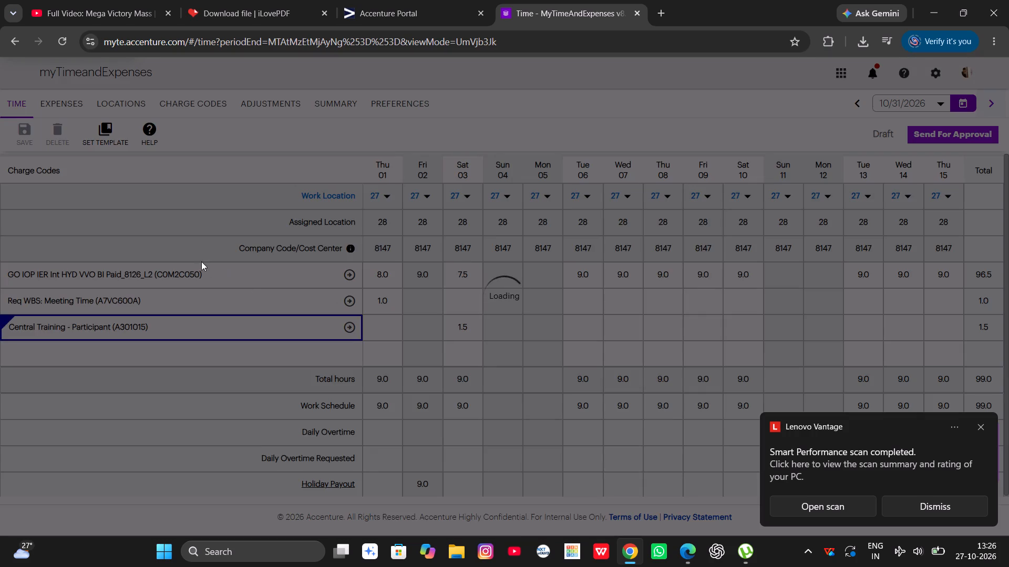
{"action": "left_click", "coordinate": [176, 283]}
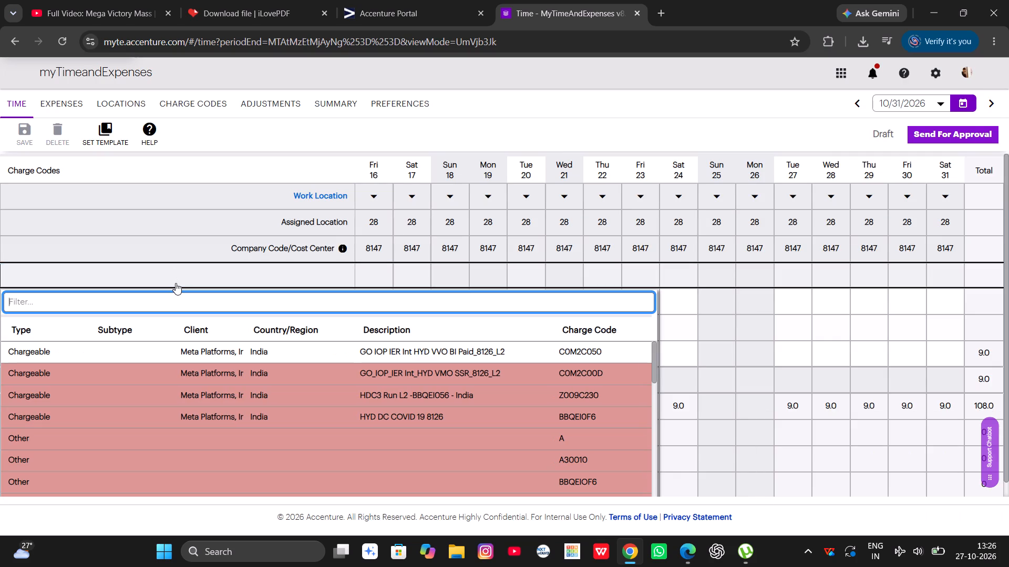
{"action": "type", "text": "c0m2"}
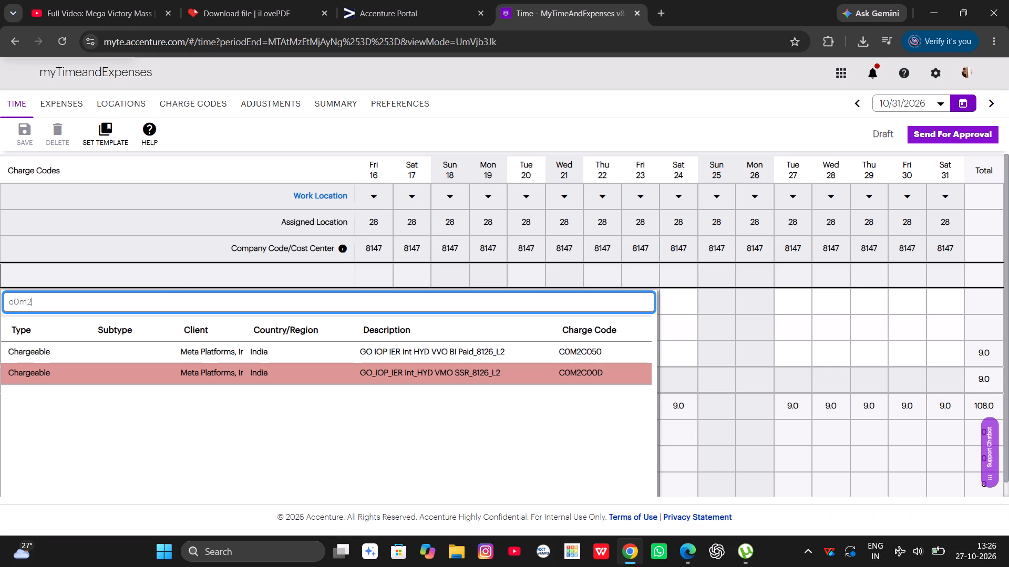
{"action": "left_click", "coordinate": [393, 353]}
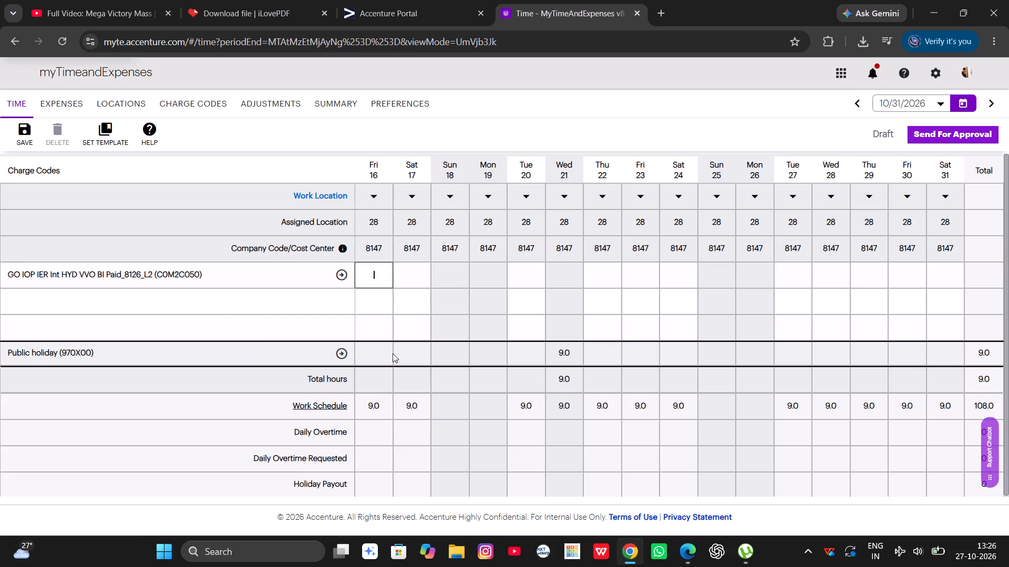
Recheck the 10/15/2026 timesheet and add the Req WBS: Meeting Time (A7VC600A) charge code to the second row of 10/31/2026.
{"action": "left_click", "coordinate": [851, 108]}
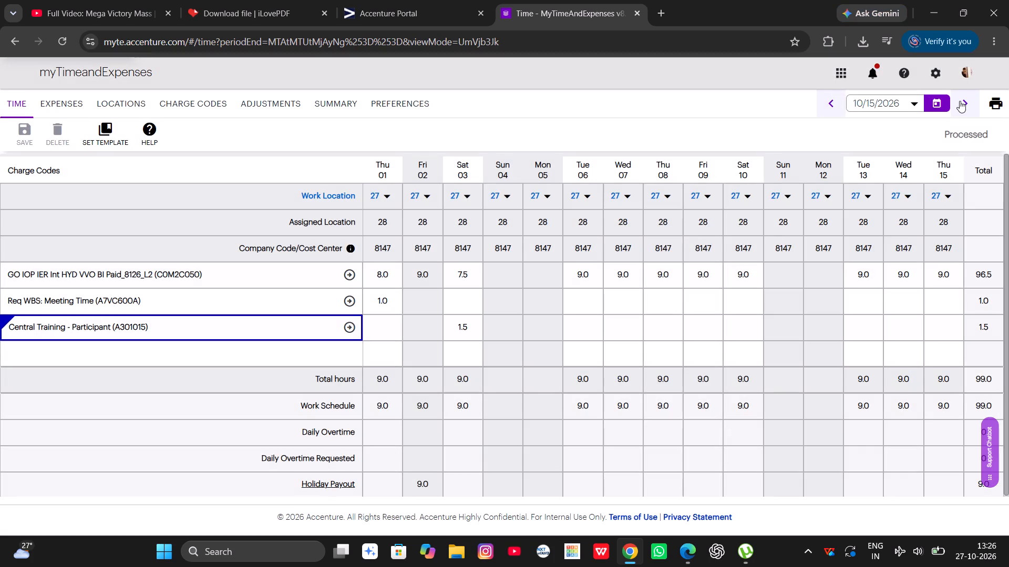
{"action": "left_click", "coordinate": [960, 101]}
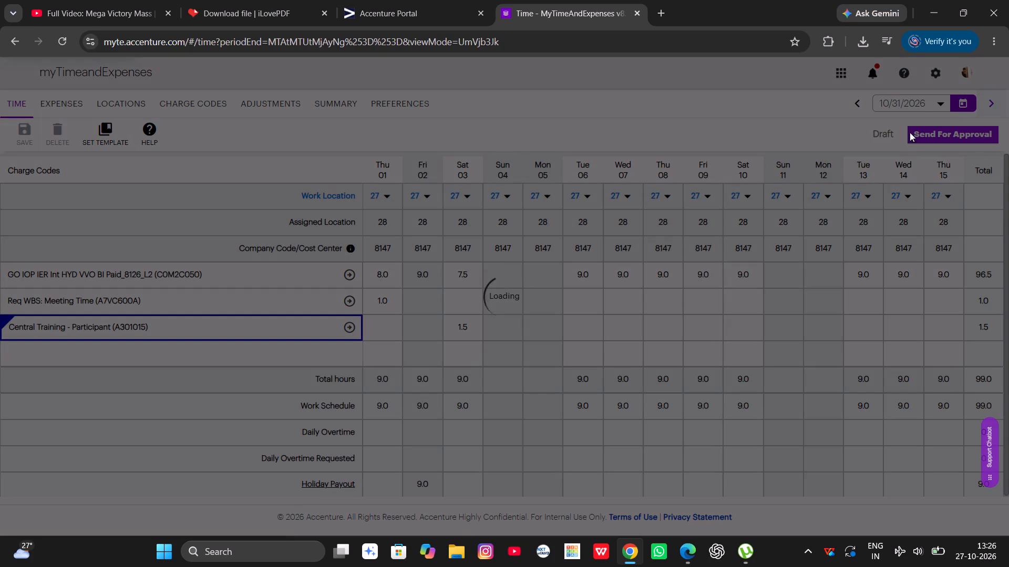
{"action": "left_click", "coordinate": [229, 289]}
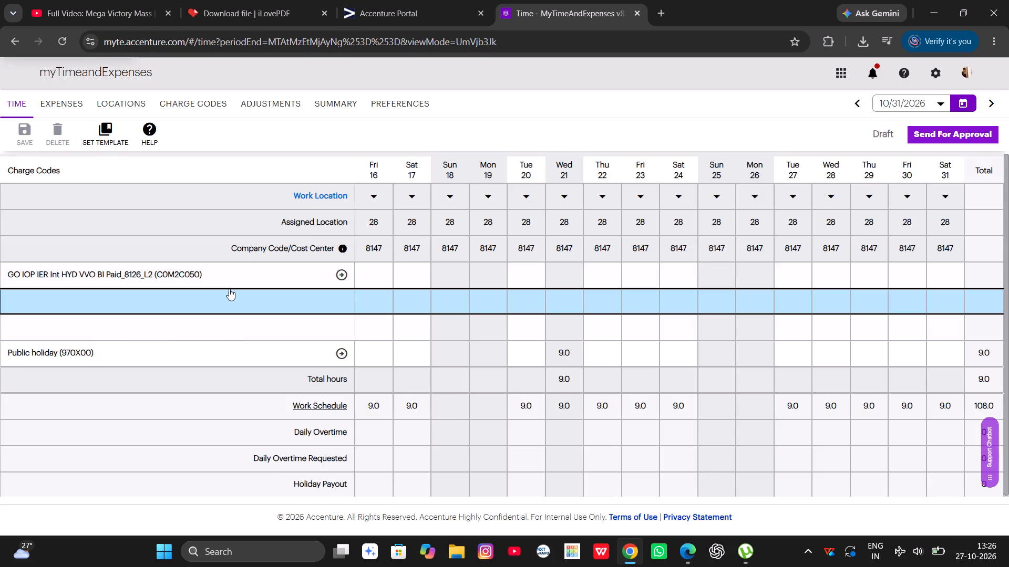
{"action": "left_click", "coordinate": [229, 289]}
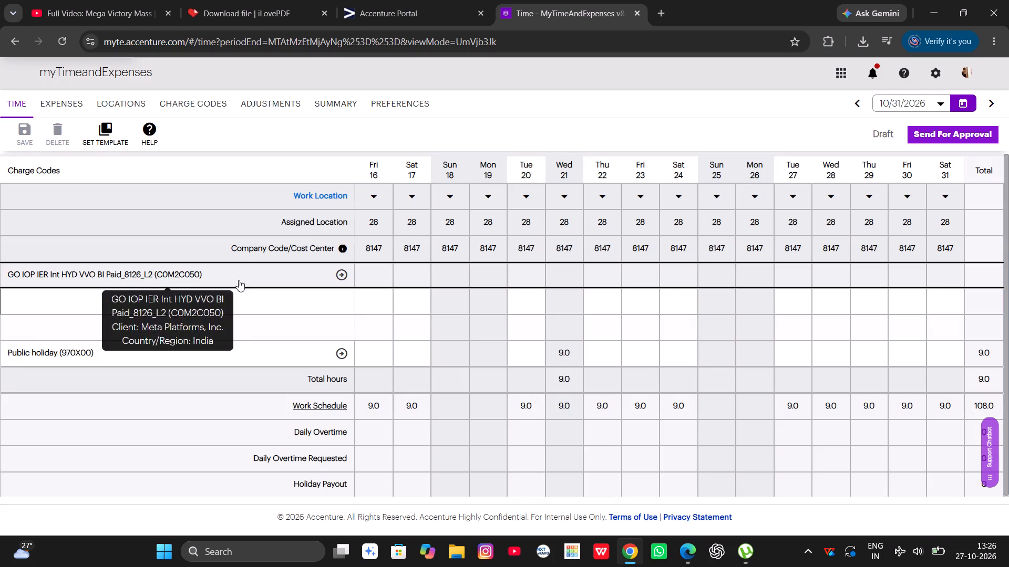
{"action": "left_click", "coordinate": [222, 308]}
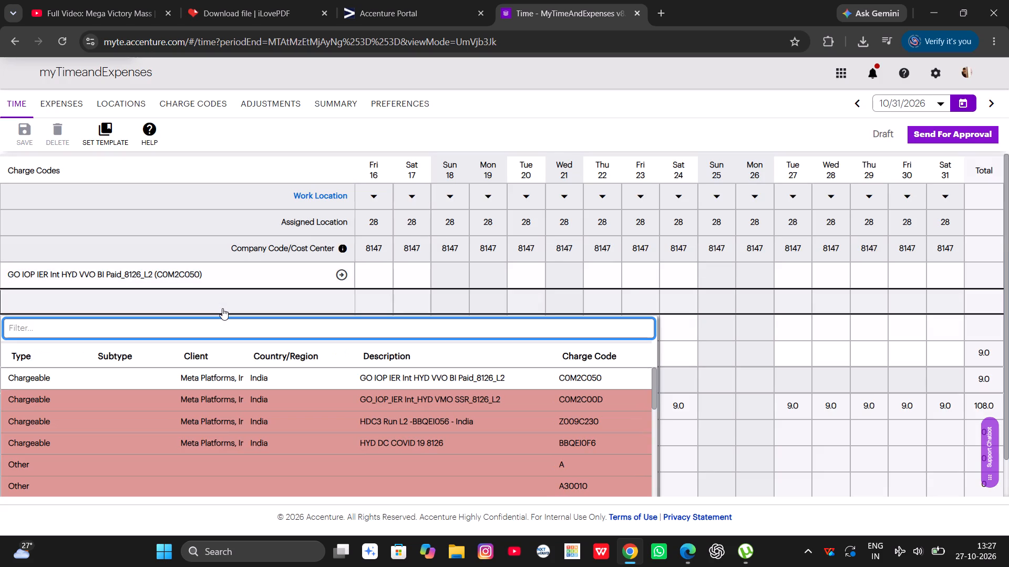
{"action": "type", "text": "a7"}
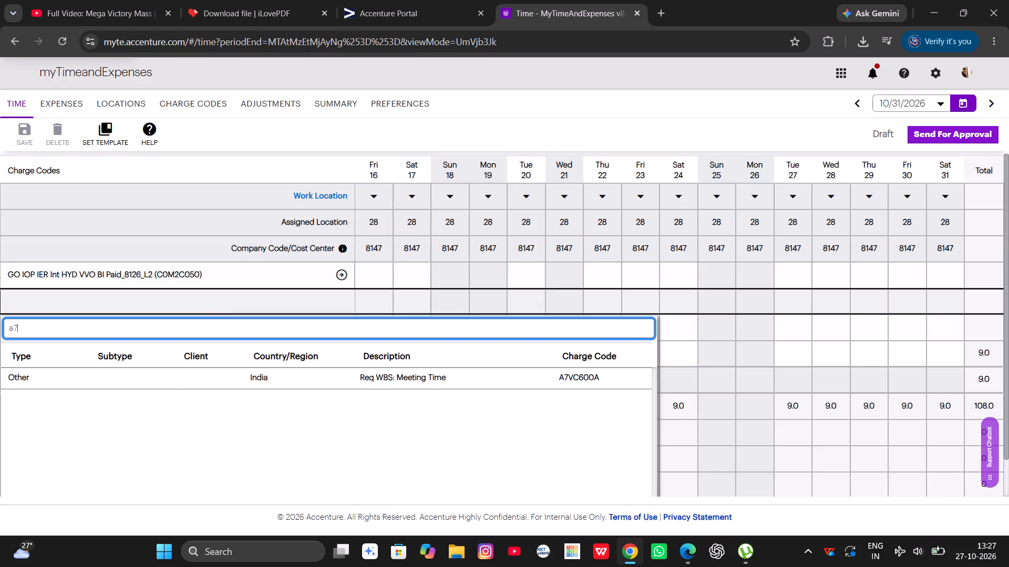
{"action": "key", "text": "BackSpace"}
{"action": "key", "text": "BackSpace"}
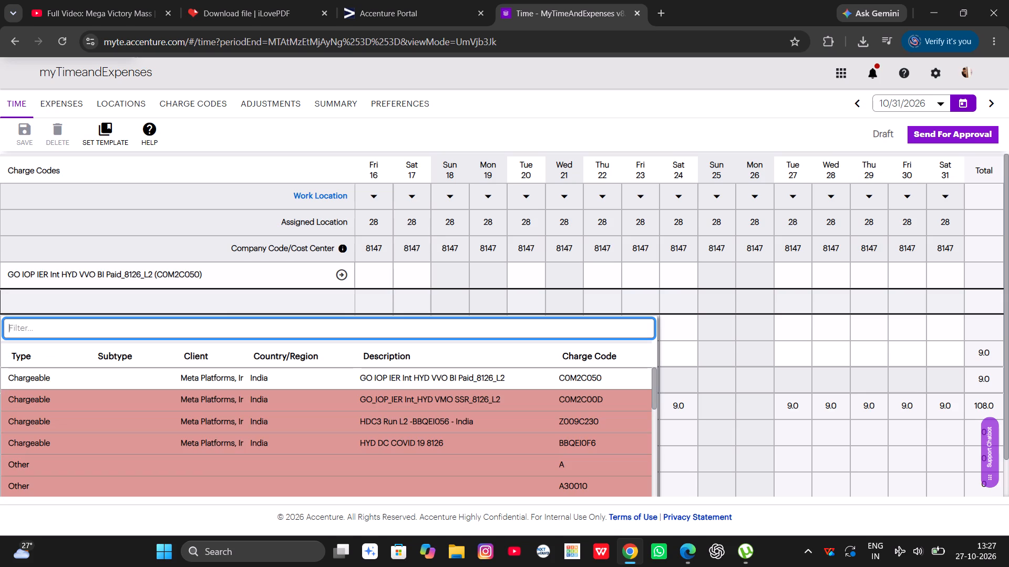
{"action": "type", "text": "a7"}
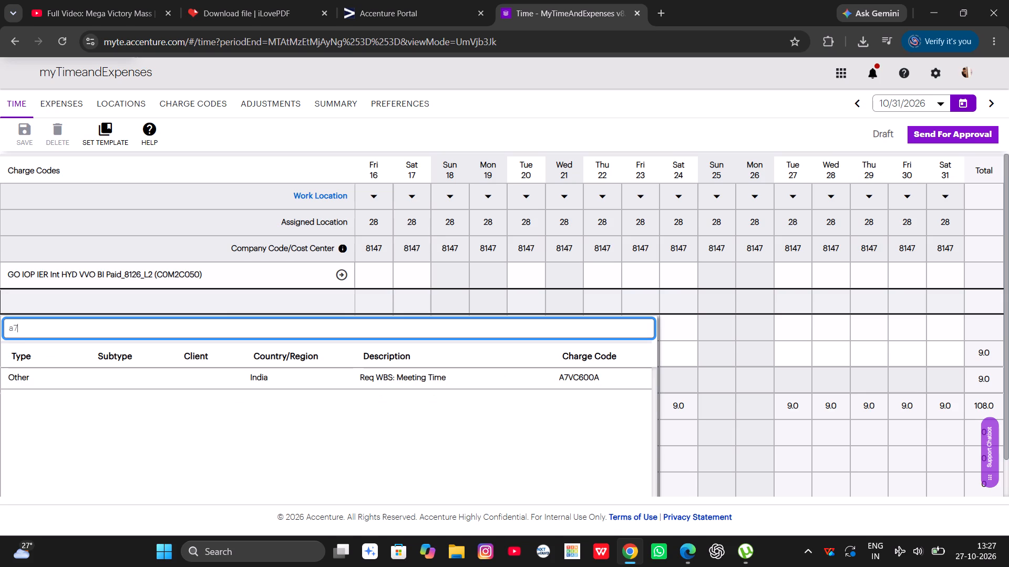
{"action": "left_click", "coordinate": [318, 377]}
Look up the training code in the 10/15/2026 timesheet and add Central Training - Participant (A301015) to the third row of 10/31/2026.
{"action": "left_click", "coordinate": [290, 323]}
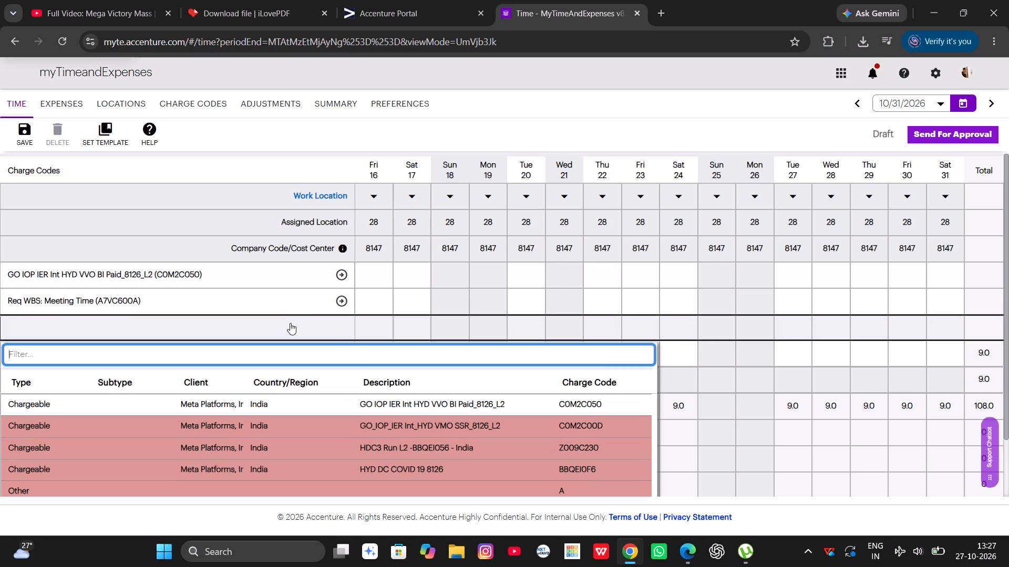
{"action": "type", "text": "a3"}
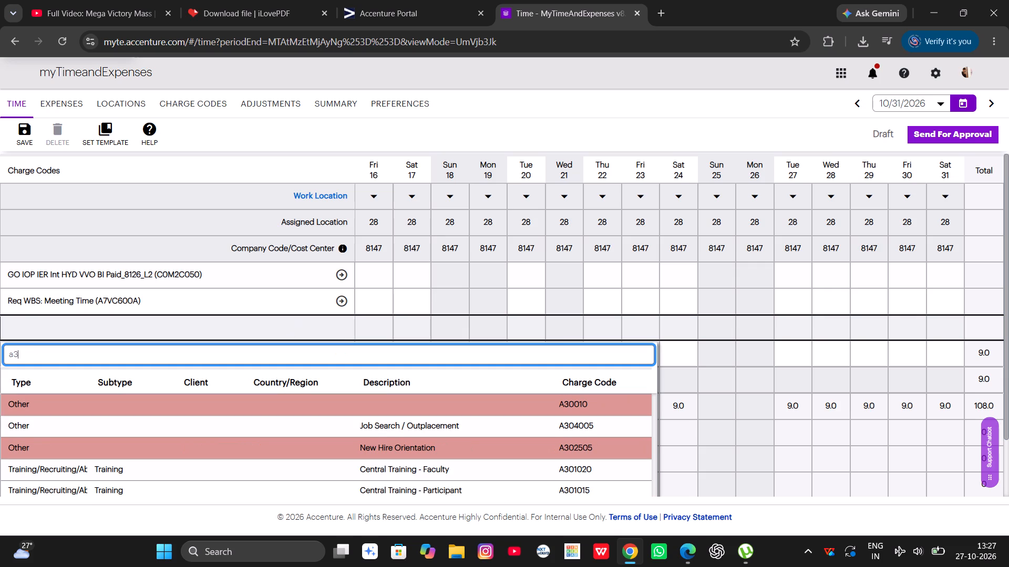
{"action": "key", "text": "v"}
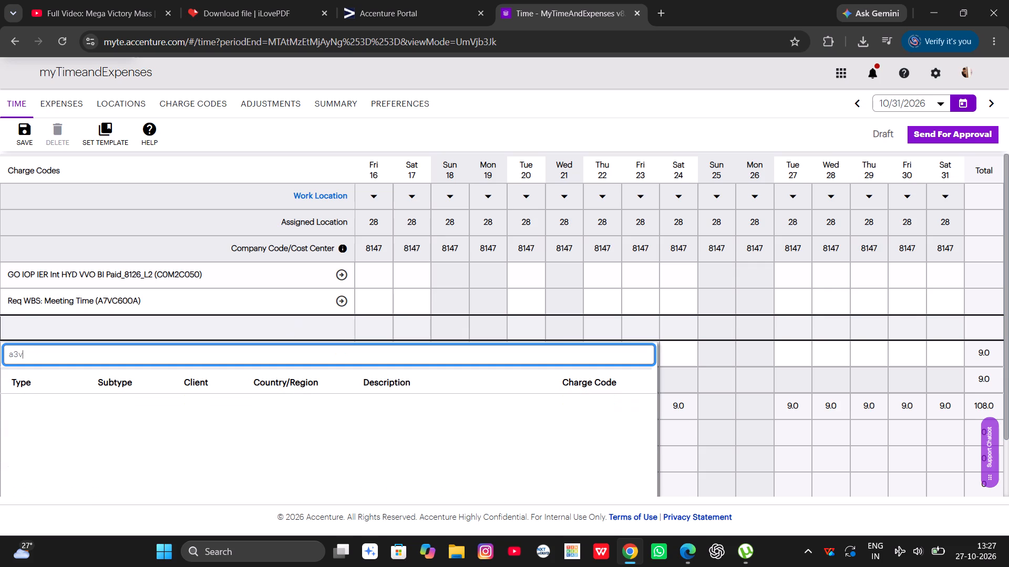
{"action": "key", "text": "BackSpace"}
{"action": "key", "text": "BackSpace"}
{"action": "key", "text": "BackSpace"}
{"action": "key", "text": "BackSpace"}
{"action": "key", "text": "BackSpace"}
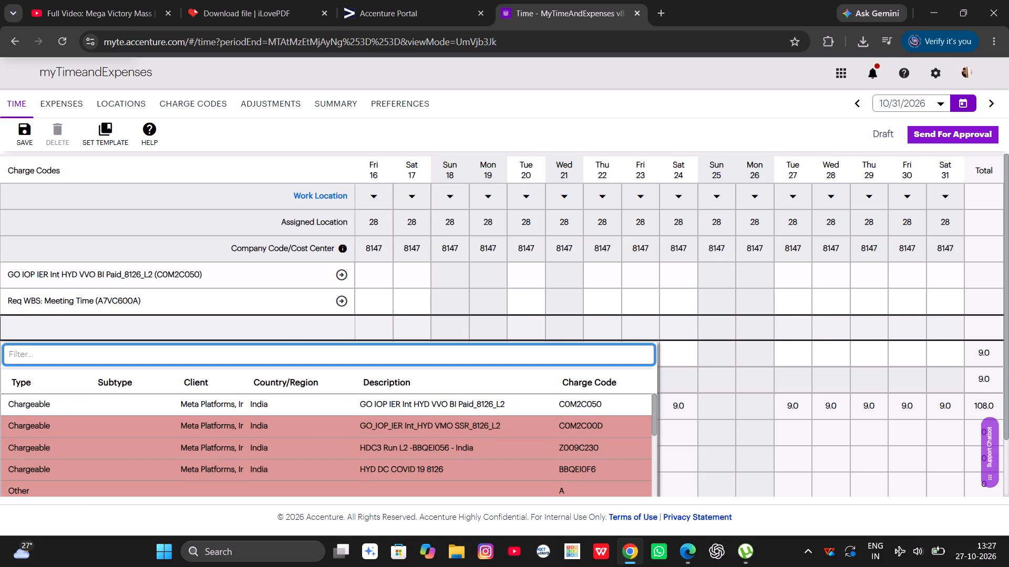
{"action": "left_click", "coordinate": [854, 105]}
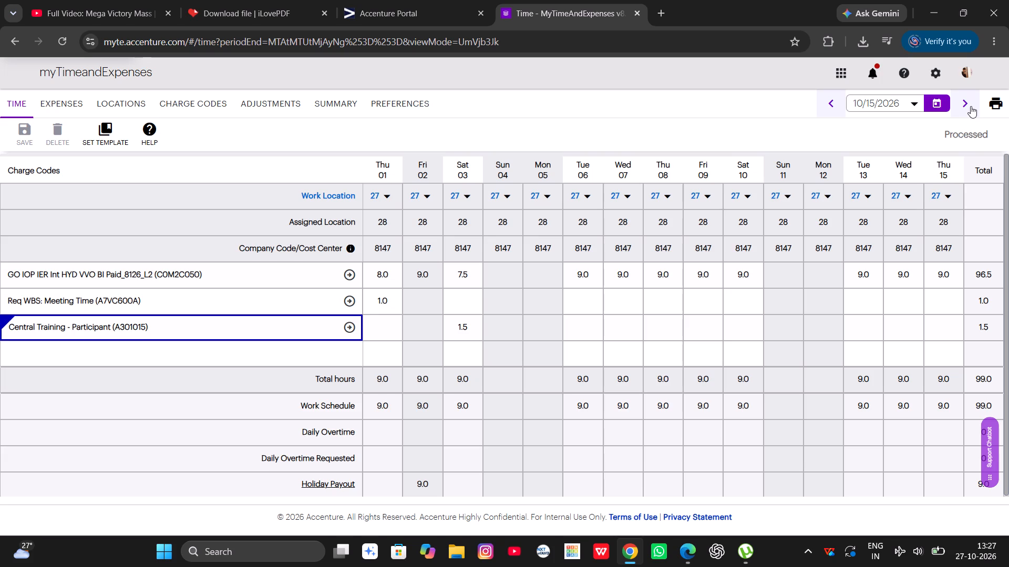
{"action": "left_click", "coordinate": [971, 106]}
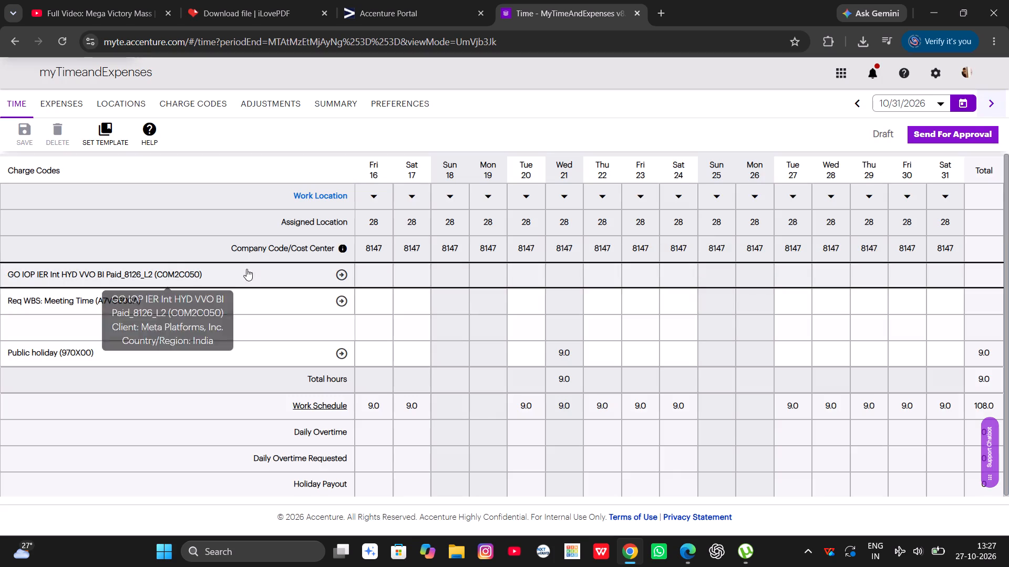
{"action": "left_click", "coordinate": [319, 328]}
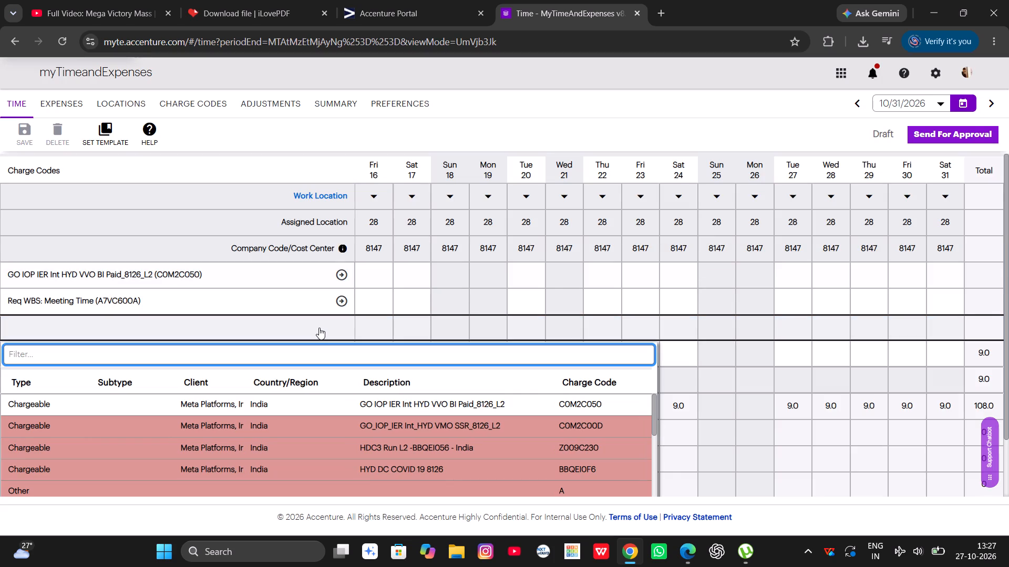
{"action": "type", "text": "a3010"}
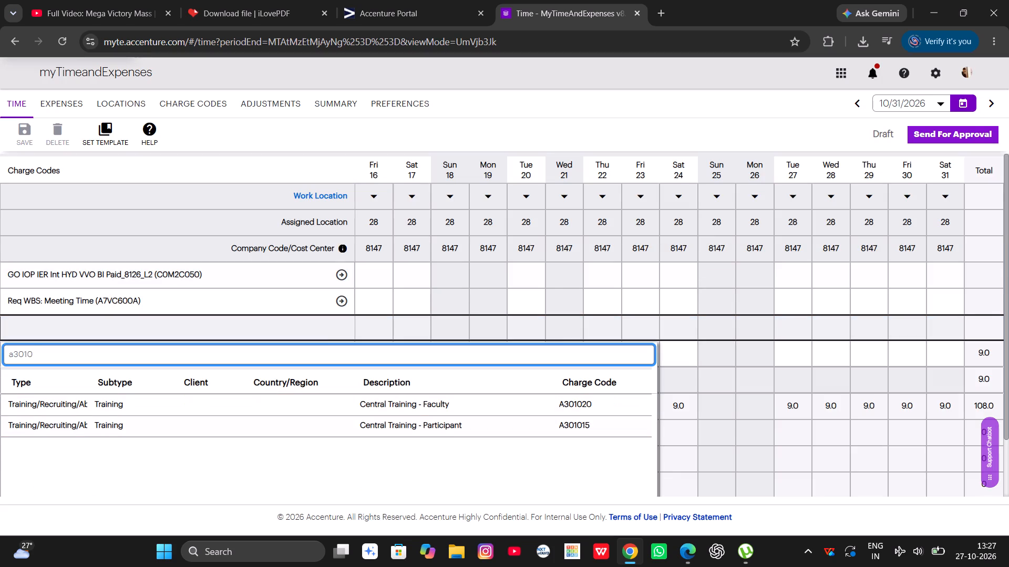
{"action": "left_click", "coordinate": [456, 427]}
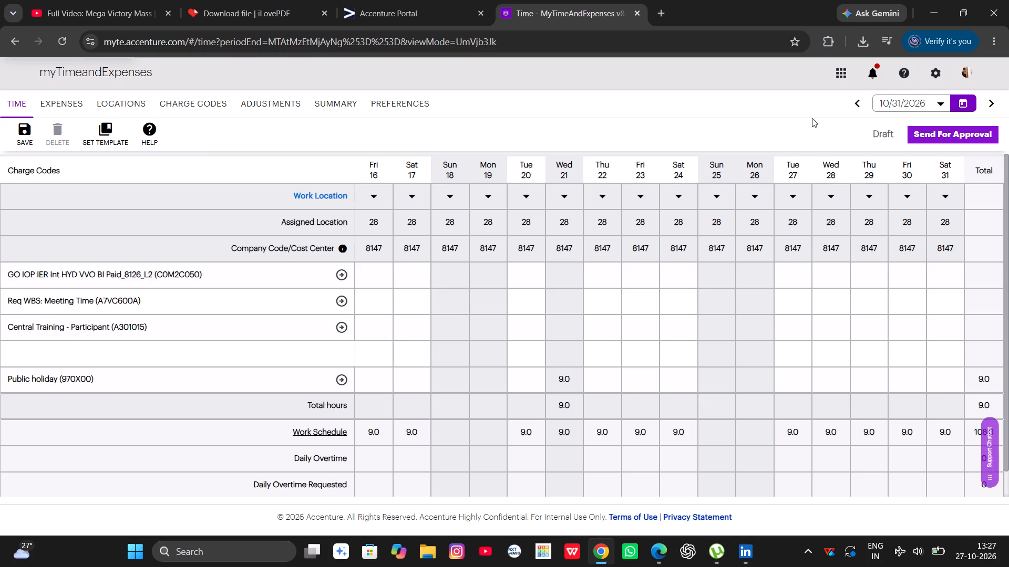
Review the 10/15/2026 hours, and for Fri 16 in 10/31/2026 enter 8 hours on C0M2C050 and 1 hour on Meeting Time (A7VC600A).
{"action": "left_click", "coordinate": [860, 93]}
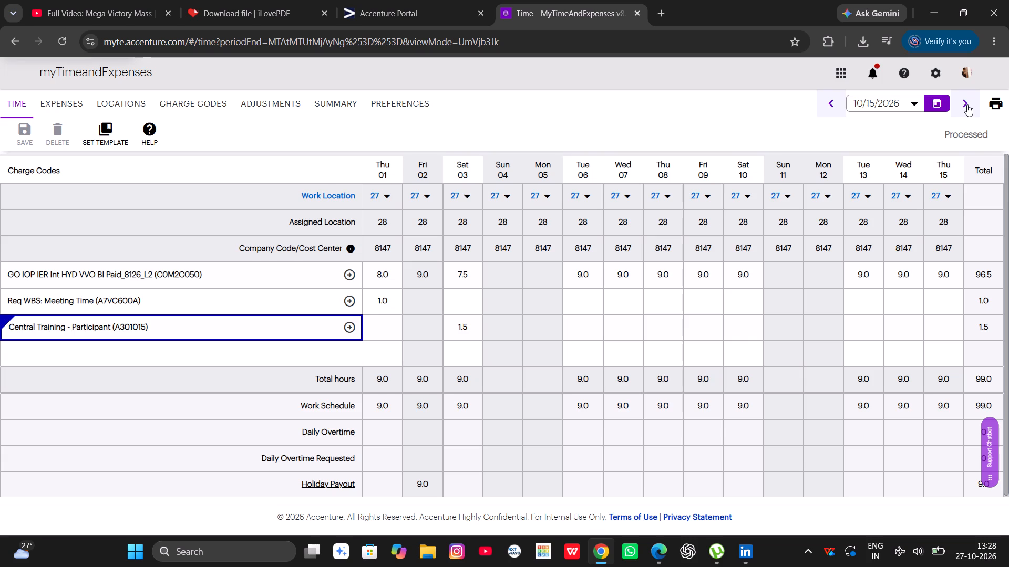
{"action": "left_click", "coordinate": [967, 104]}
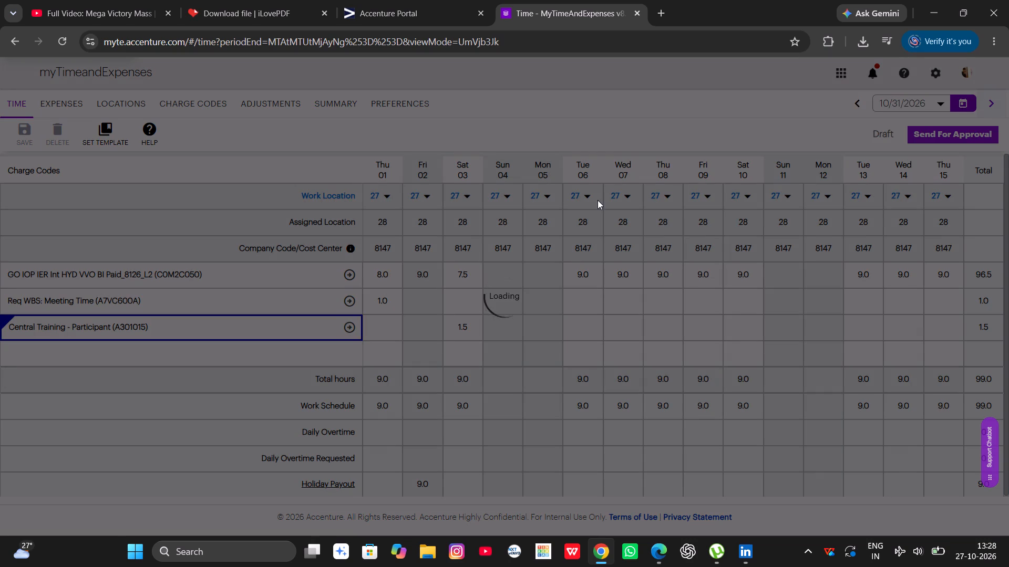
{"action": "left_click", "coordinate": [362, 270]}
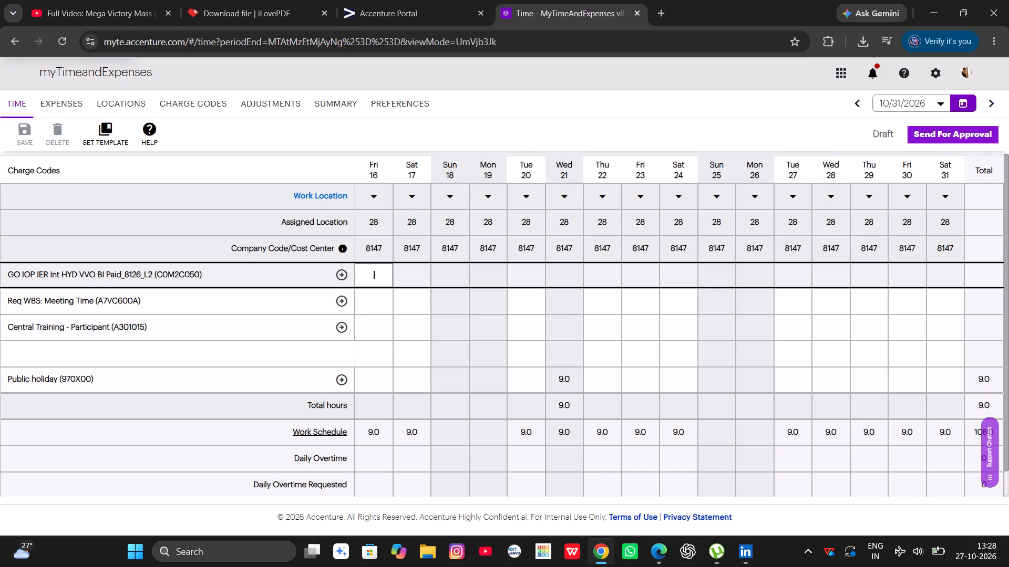
{"action": "key", "text": "8"}
{"action": "left_click", "coordinate": [362, 270]}
{"action": "key", "text": "Down"}
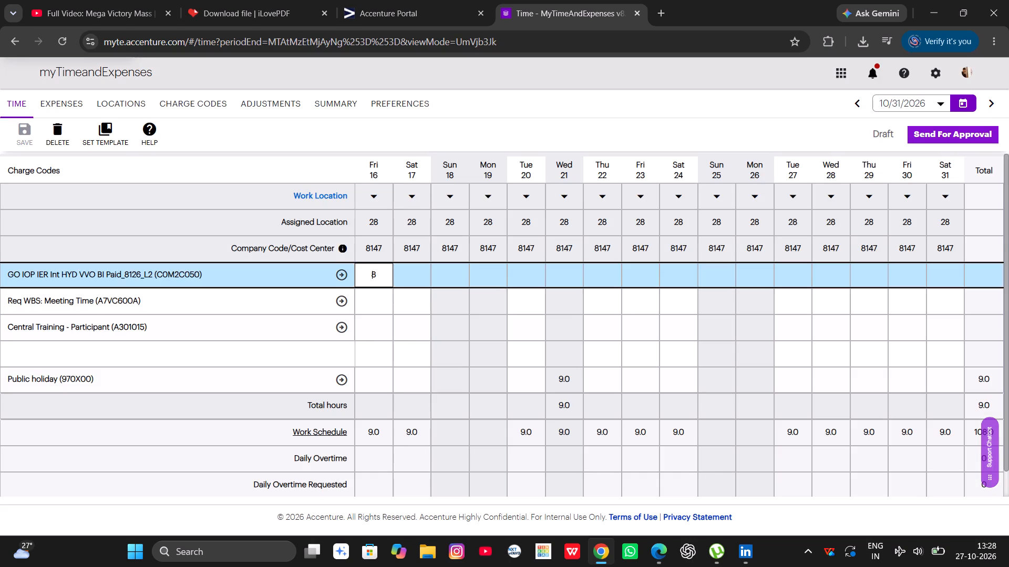
{"action": "left_click", "coordinate": [372, 302]}
{"action": "key", "text": "1"}
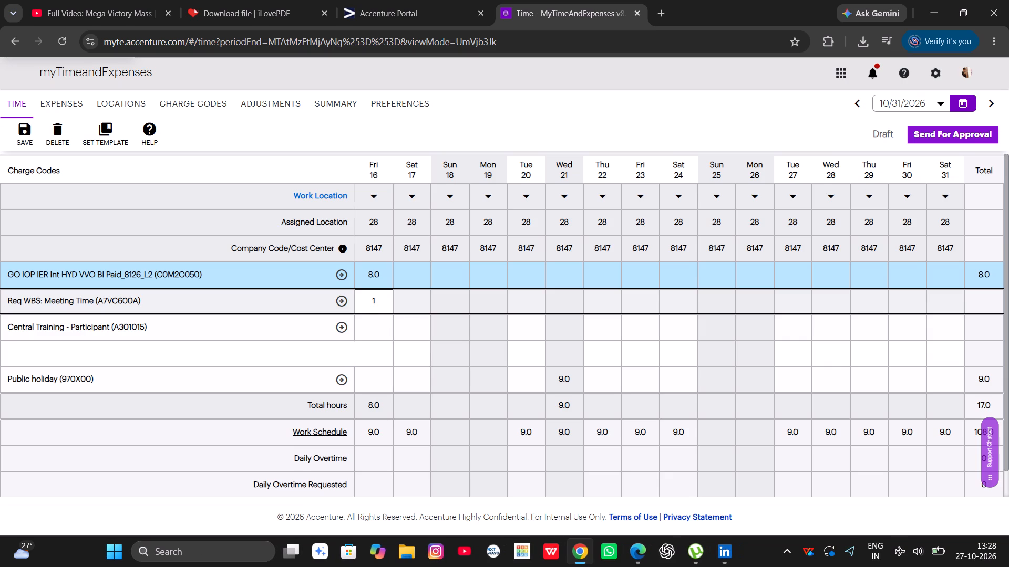
For Sat 17, enter 7.5 hours on C0M2C050 and 1.5 hours on Central Training - Participant (A301015).
{"action": "left_click", "coordinate": [404, 266]}
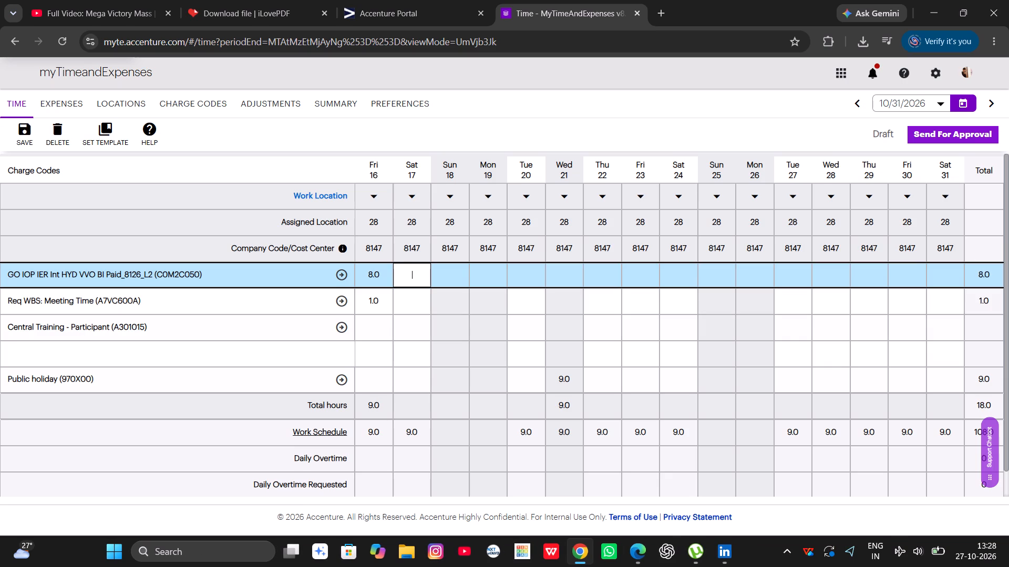
{"action": "type", "text": "7.5"}
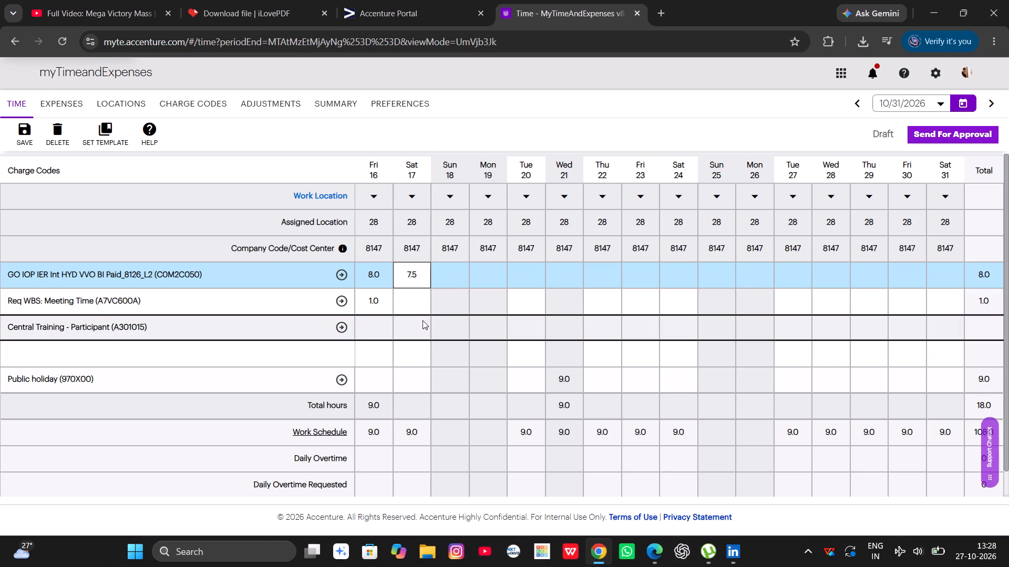
{"action": "left_click", "coordinate": [423, 324]}
{"action": "type", "text": "1.5"}
Enter 9 hours each for Tue 20, Thu 22 and Fri 23 on the GO IOP IER Int HYD VVO BI Paid_8126_L2 (C0M2C050) row.
{"action": "left_click", "coordinate": [446, 274]}
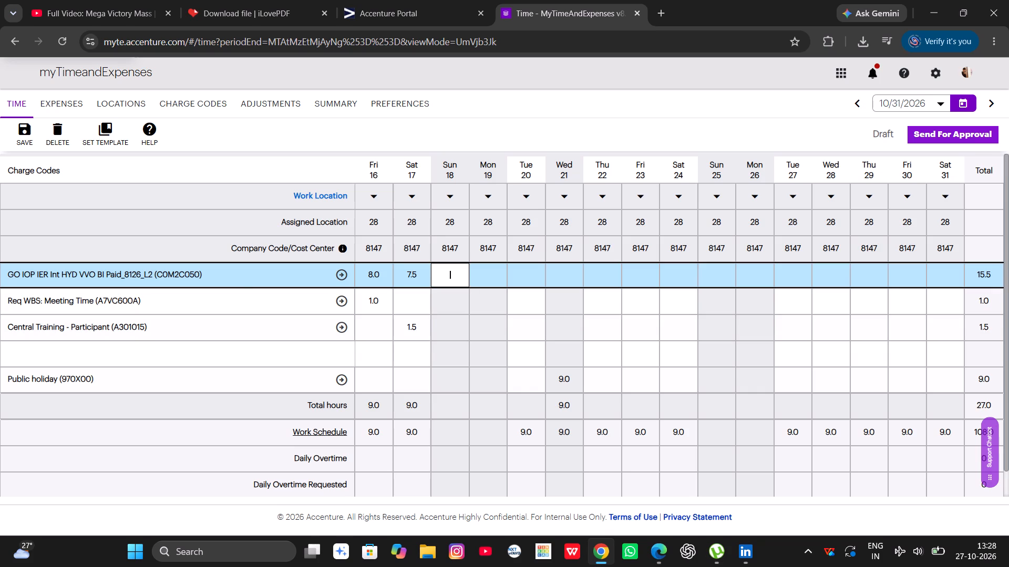
{"action": "left_click", "coordinate": [522, 277]}
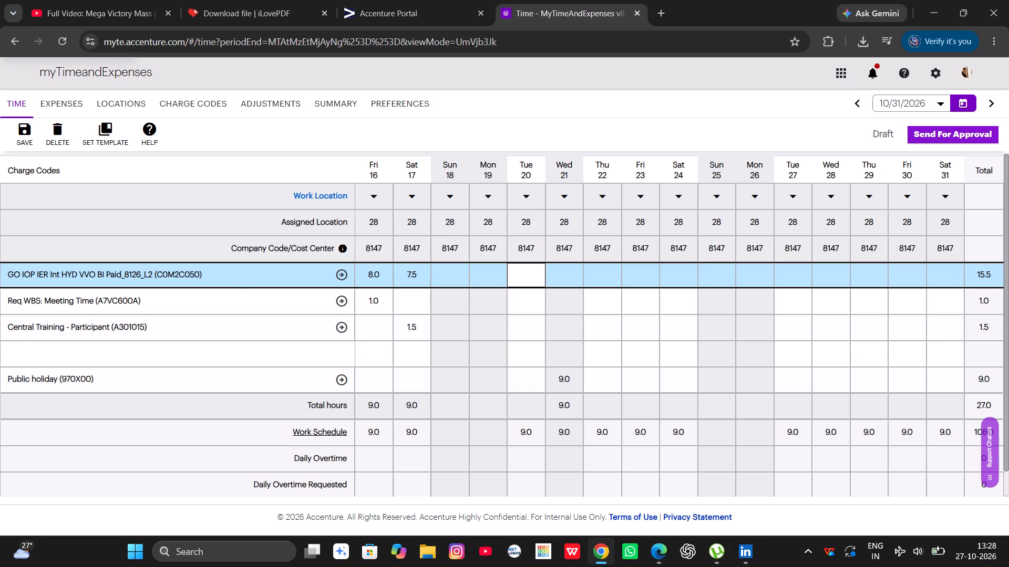
{"action": "key", "text": "9"}
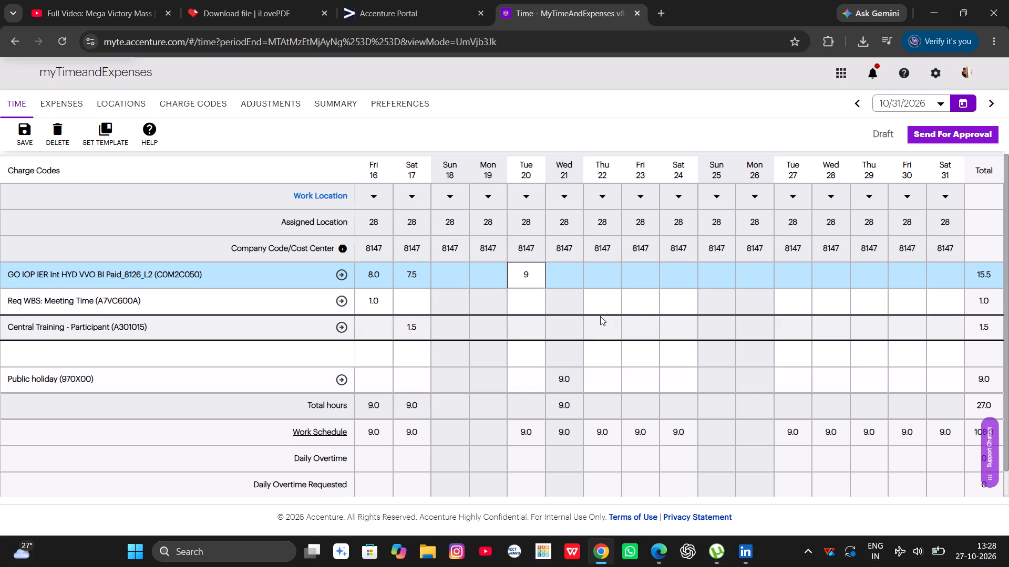
{"action": "left_click", "coordinate": [601, 274]}
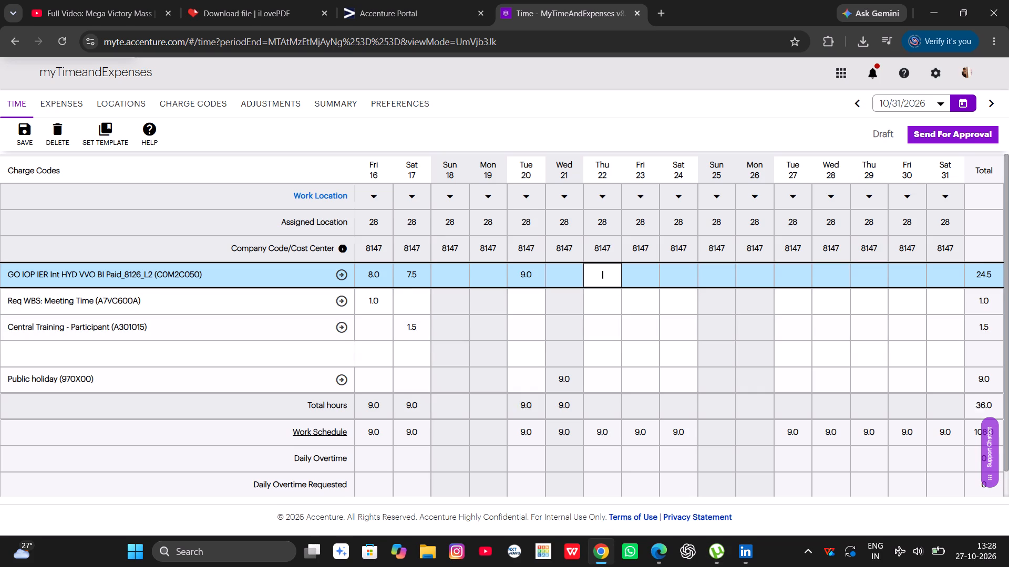
{"action": "key", "text": "9"}
{"action": "left_click", "coordinate": [653, 277]}
{"action": "key", "text": "9"}
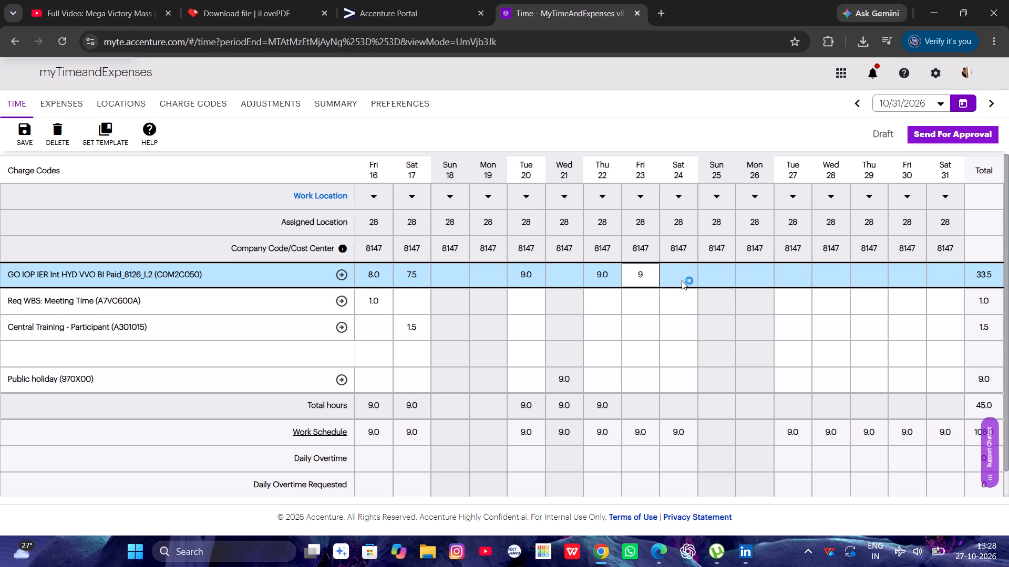
Enter 9 hours each for Tue 27, Wed 28, Thu 29, Fri 30 and Sat 31 on the GO IOP IER Int HYD VVO BI Paid_8126_L2 (C0M2C050) row.
{"action": "left_click", "coordinate": [683, 279]}
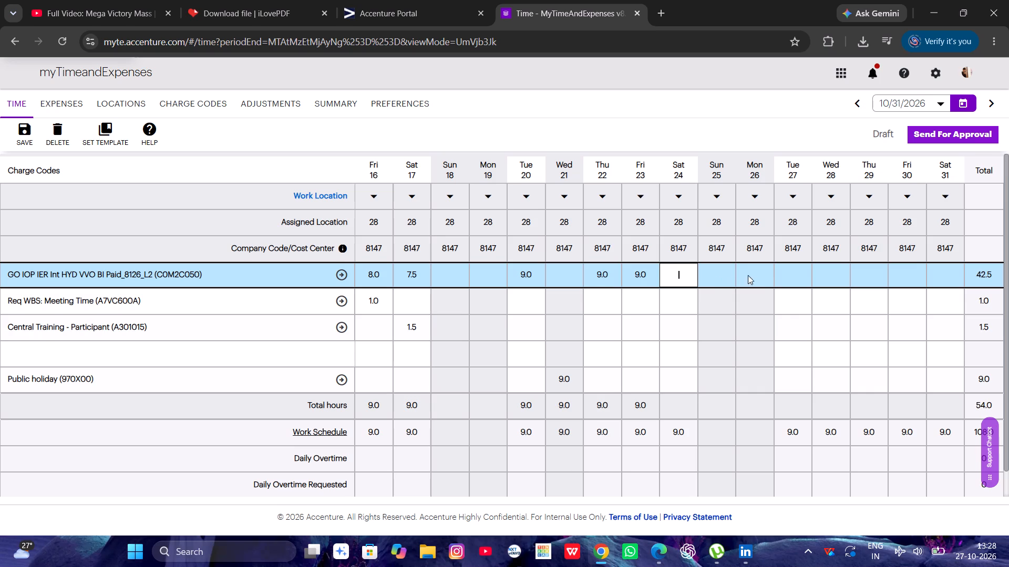
{"action": "left_click", "coordinate": [794, 284]}
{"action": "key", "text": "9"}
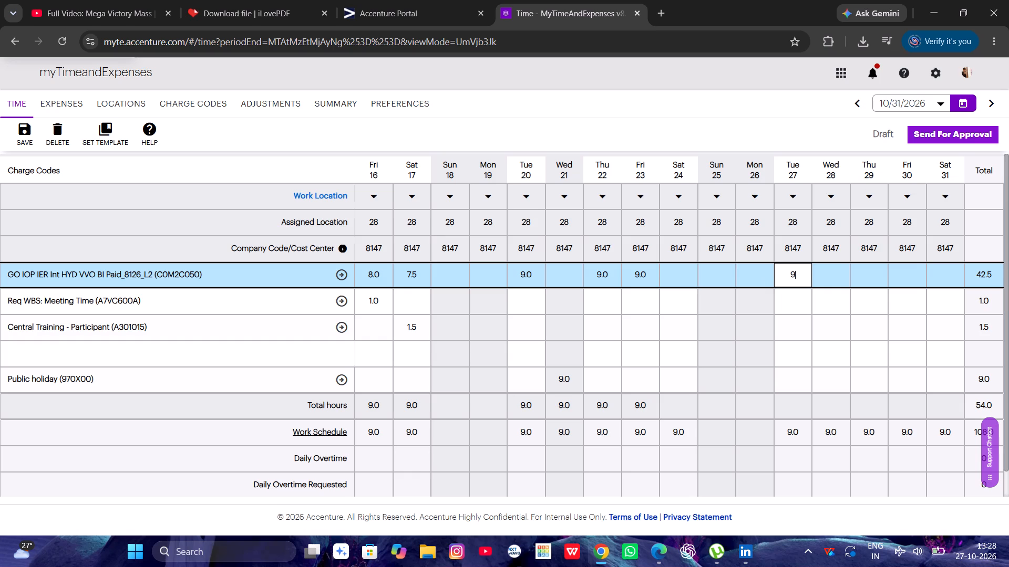
{"action": "left_click", "coordinate": [846, 267]}
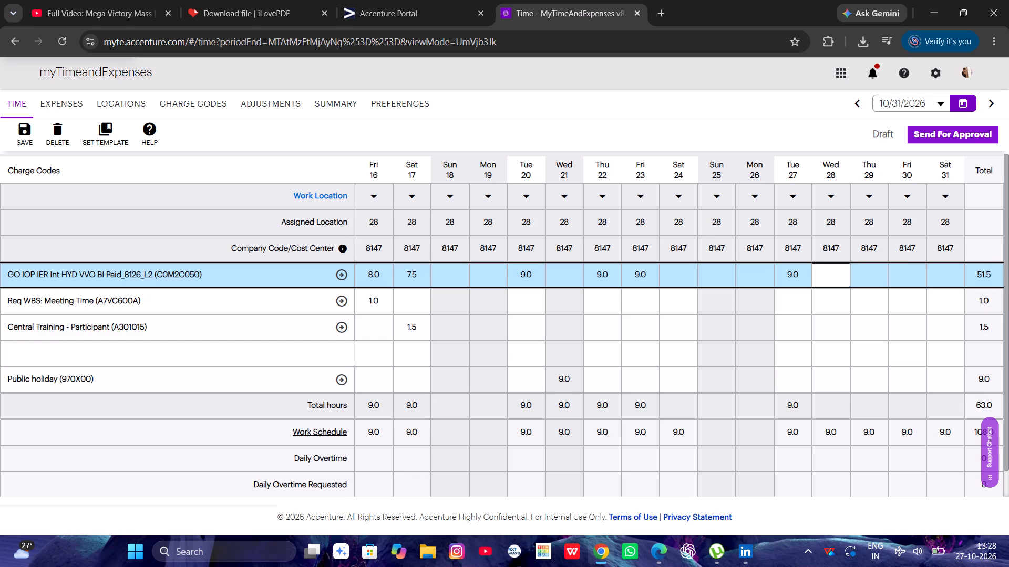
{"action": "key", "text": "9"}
{"action": "left_click", "coordinate": [871, 276]}
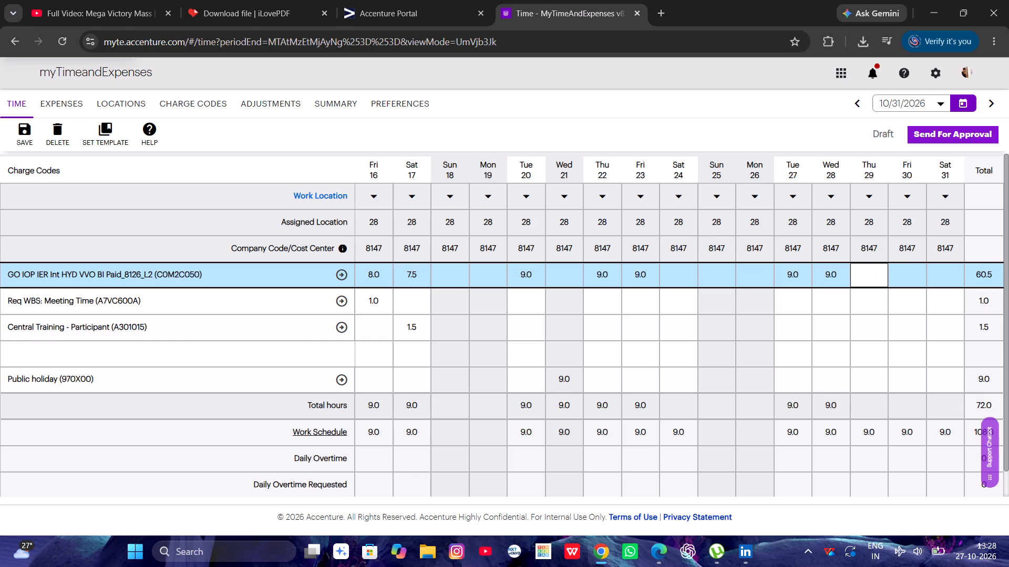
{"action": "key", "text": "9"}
{"action": "left_click", "coordinate": [905, 293]}
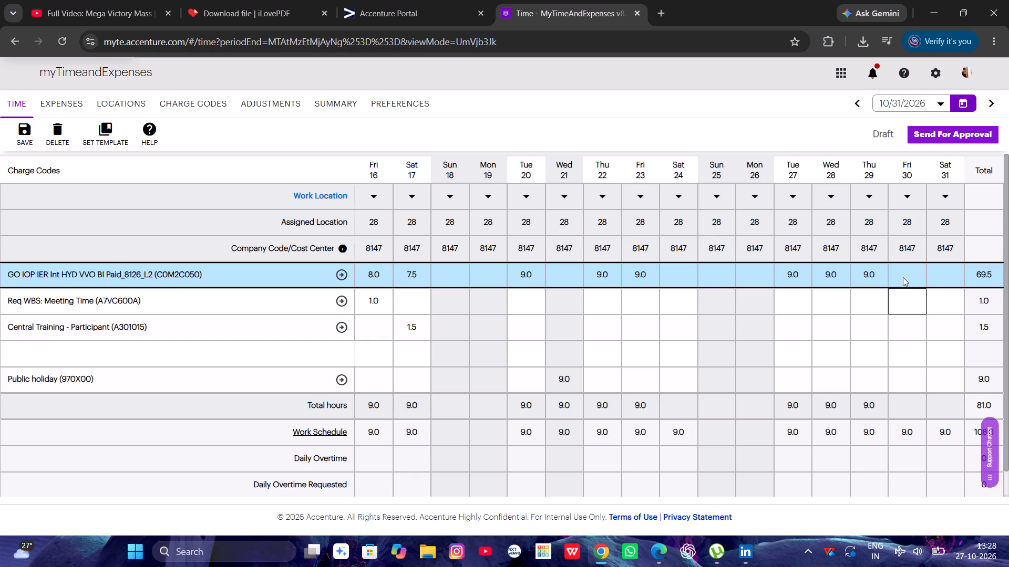
{"action": "left_click", "coordinate": [903, 275]}
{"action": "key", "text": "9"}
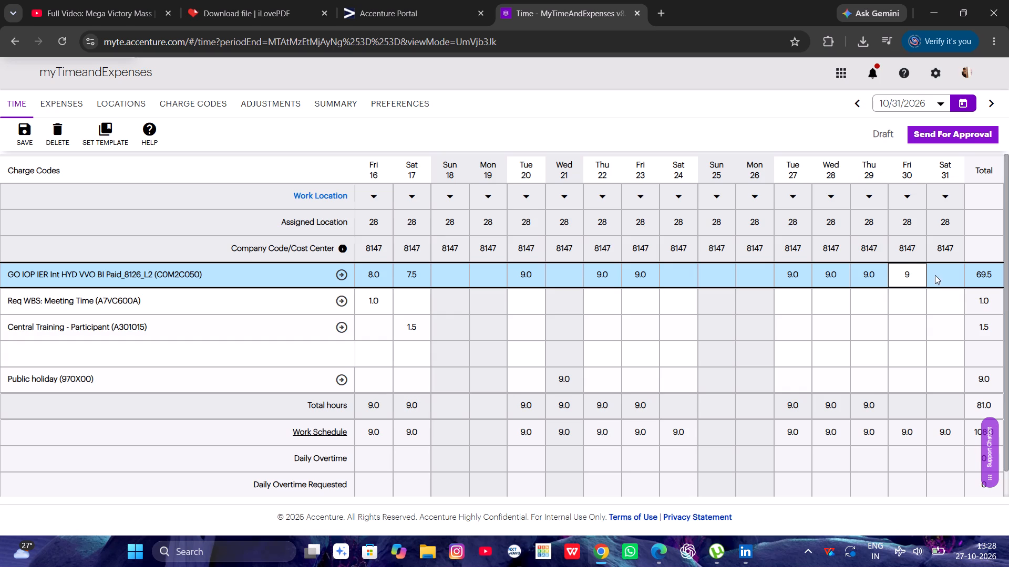
{"action": "left_click", "coordinate": [935, 274]}
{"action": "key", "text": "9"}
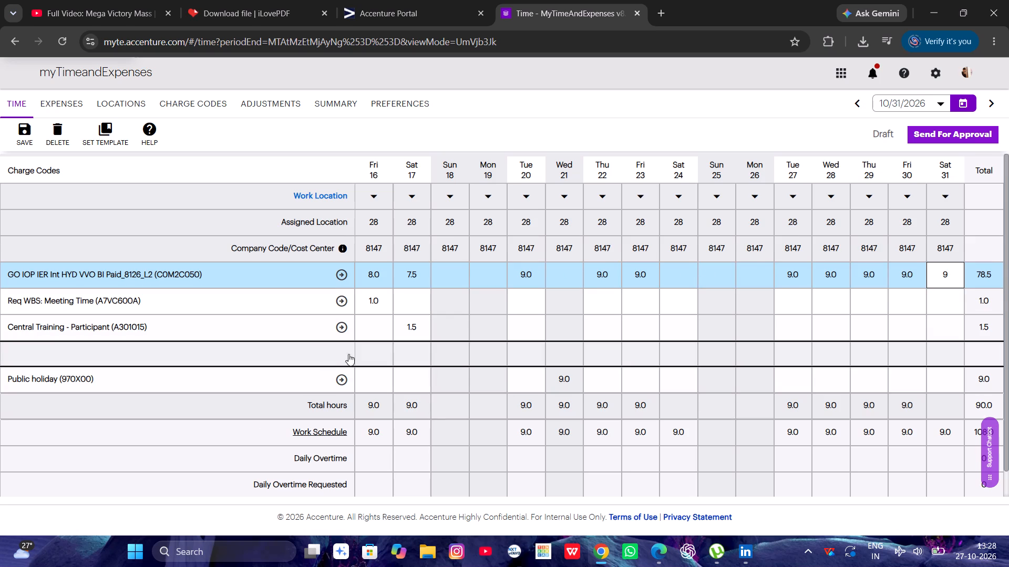
{"action": "left_click", "coordinate": [363, 354]}
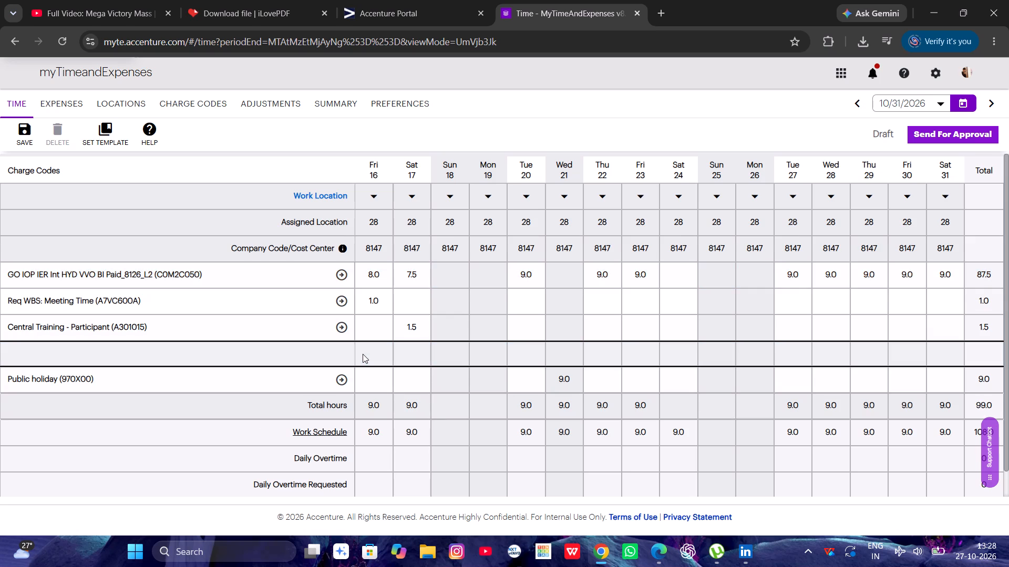
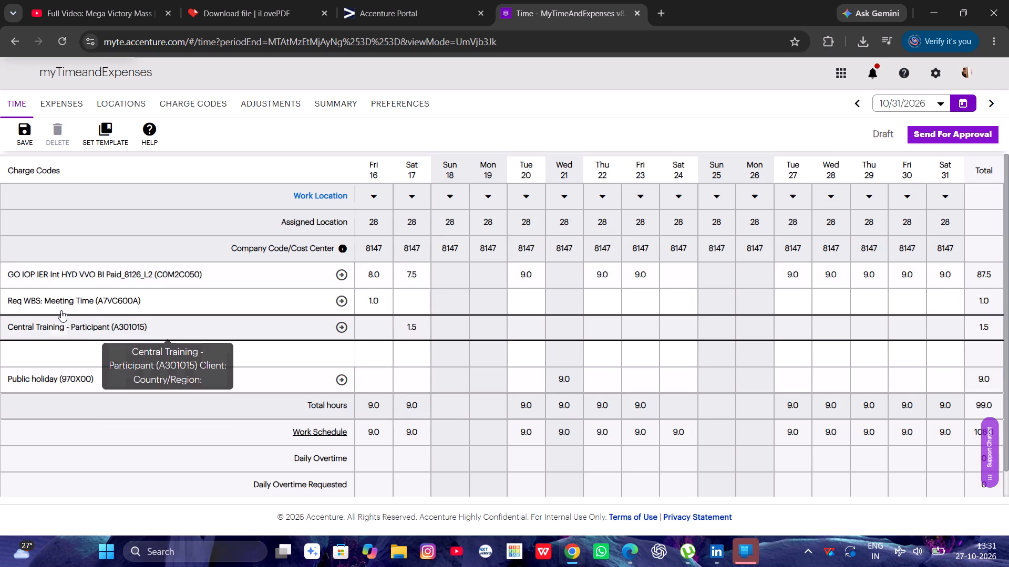
Open the charge code list for the Central Training - Participant (A301015) row in the 10/31/2026 timesheet.
{"action": "left_click", "coordinate": [39, 327]}
{"action": "left_click", "coordinate": [39, 327]}
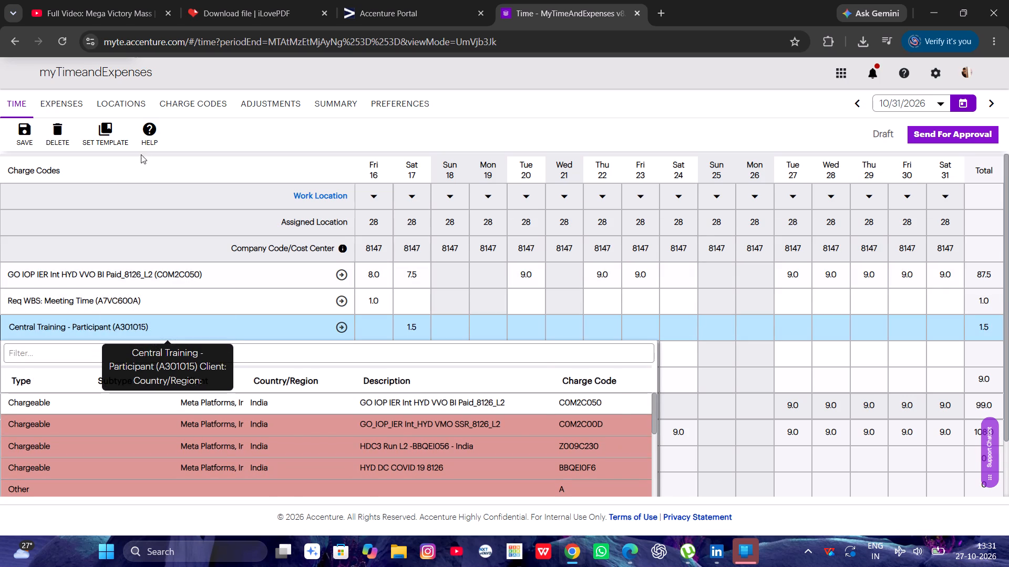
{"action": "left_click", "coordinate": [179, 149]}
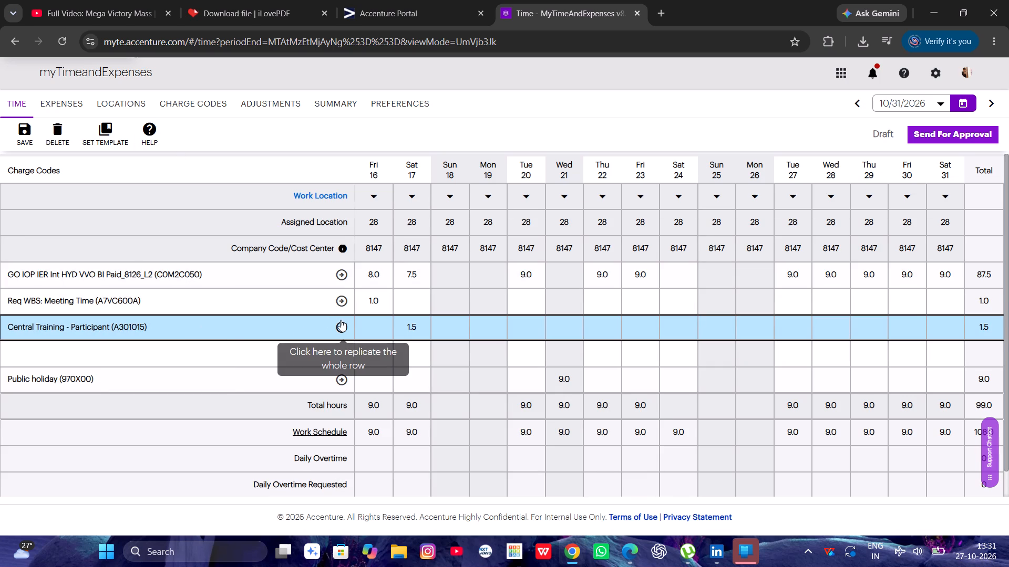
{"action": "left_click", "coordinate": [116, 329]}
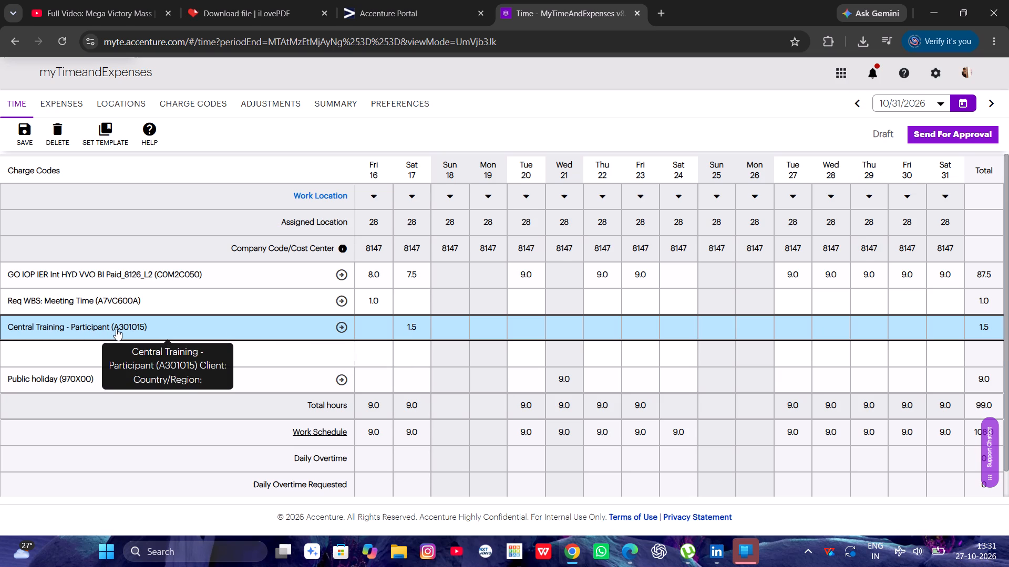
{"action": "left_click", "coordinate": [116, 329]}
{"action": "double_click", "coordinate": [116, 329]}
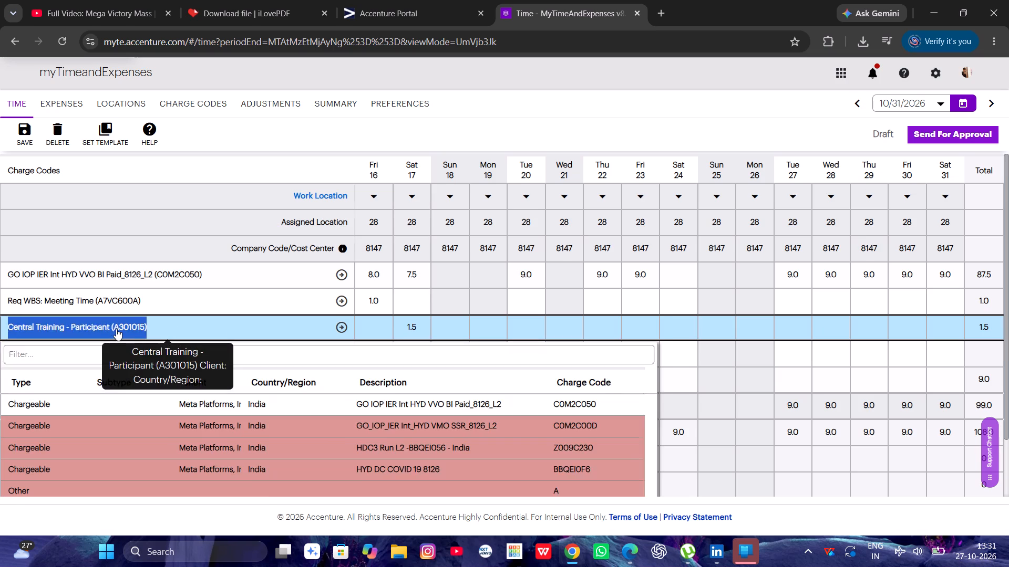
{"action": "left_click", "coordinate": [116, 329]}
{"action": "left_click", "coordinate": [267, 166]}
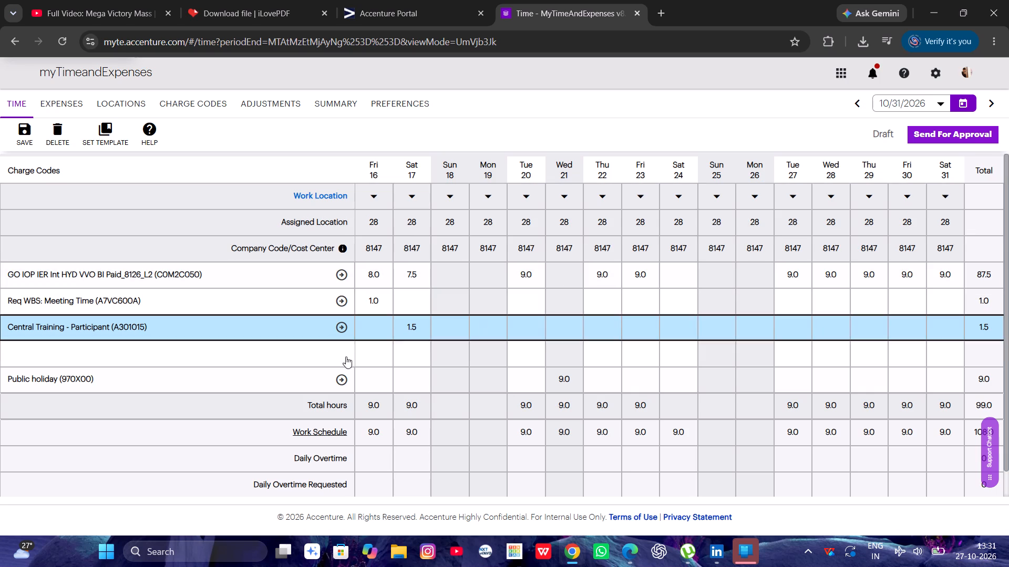
Add Compensatory Off (955X01) to the empty fourth charge code row and enter 9 hours on it for Sat 24.
{"action": "left_click", "coordinate": [320, 362]}
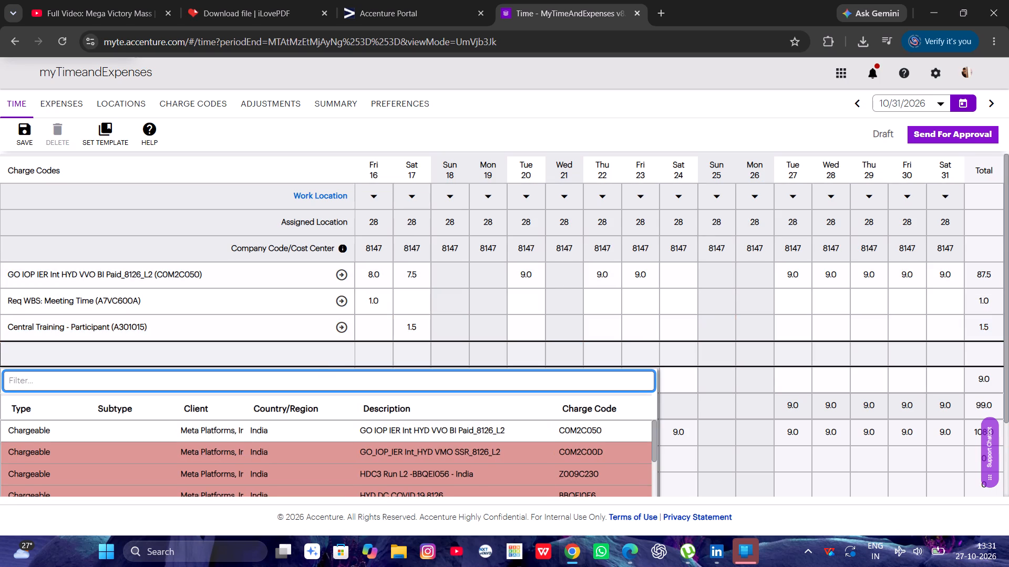
{"action": "type", "text": "comp"}
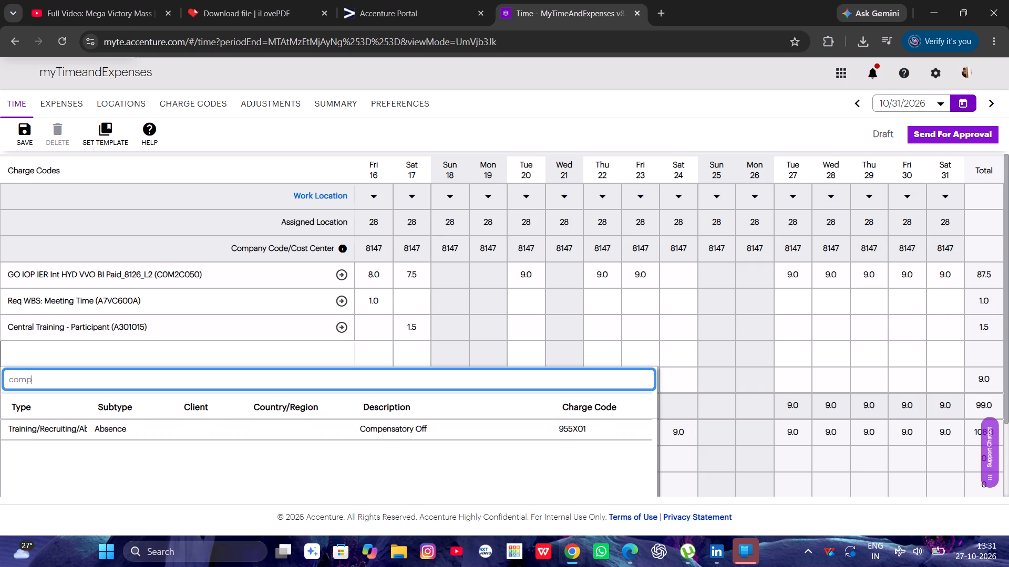
{"action": "left_click", "coordinate": [372, 434]}
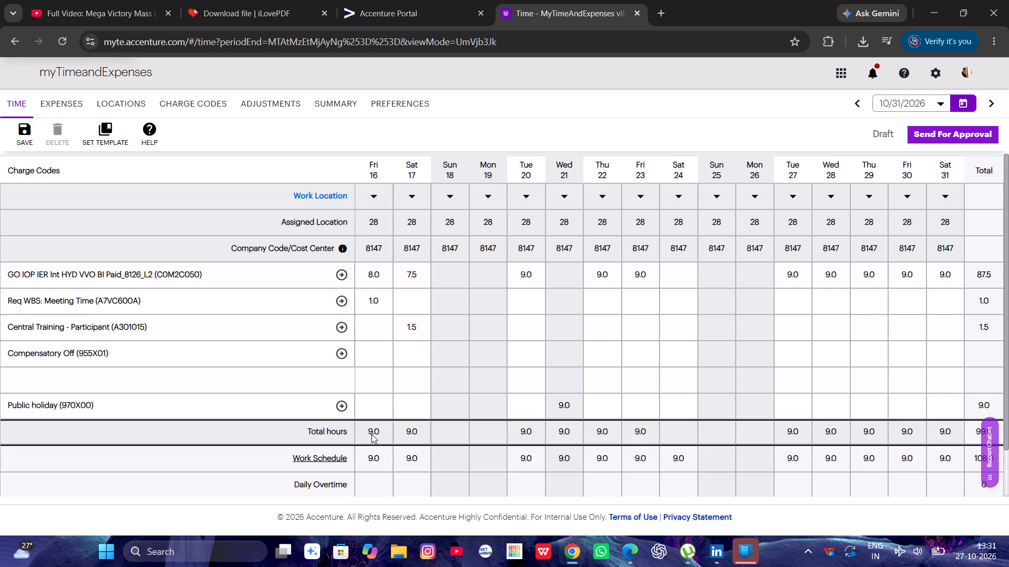
{"action": "left_click", "coordinate": [682, 351]}
{"action": "key", "text": "9"}
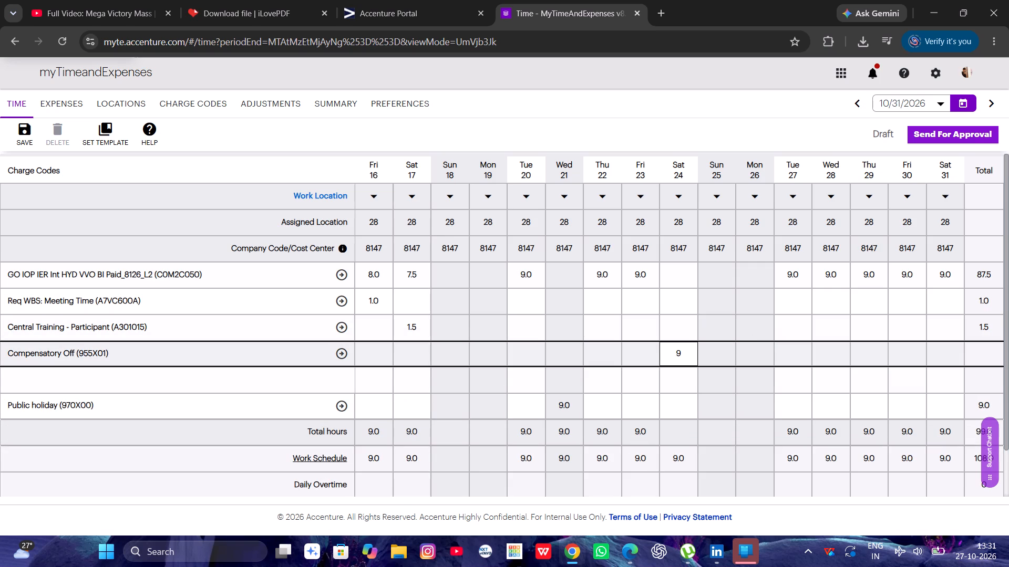
{"action": "left_click", "coordinate": [683, 413]}
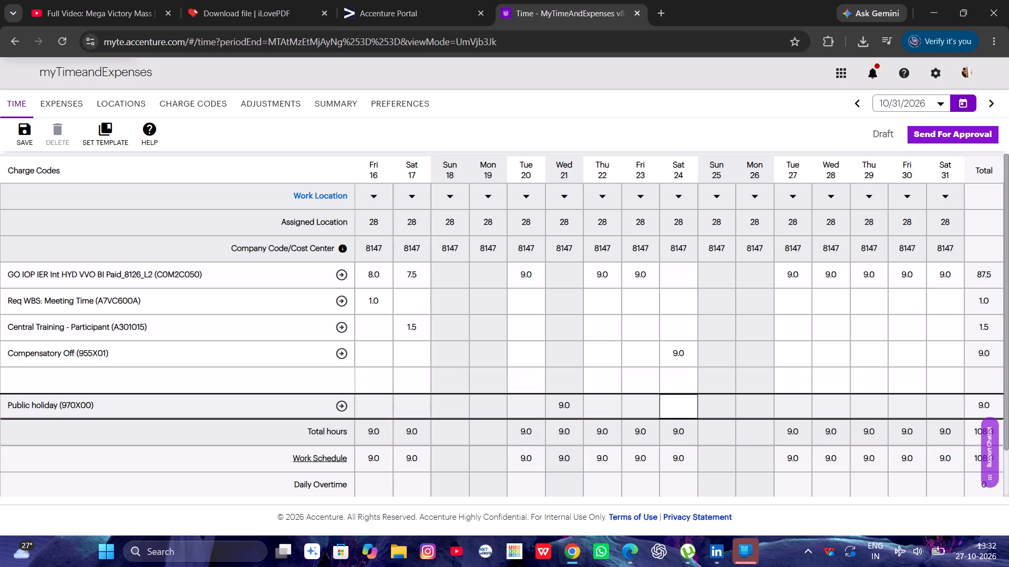
Clear the Wed 21 hours on the Public holiday (970X00) row.
{"action": "scroll", "coordinate": [777, 411], "scroll_direction": "down", "scroll_amount": 1}
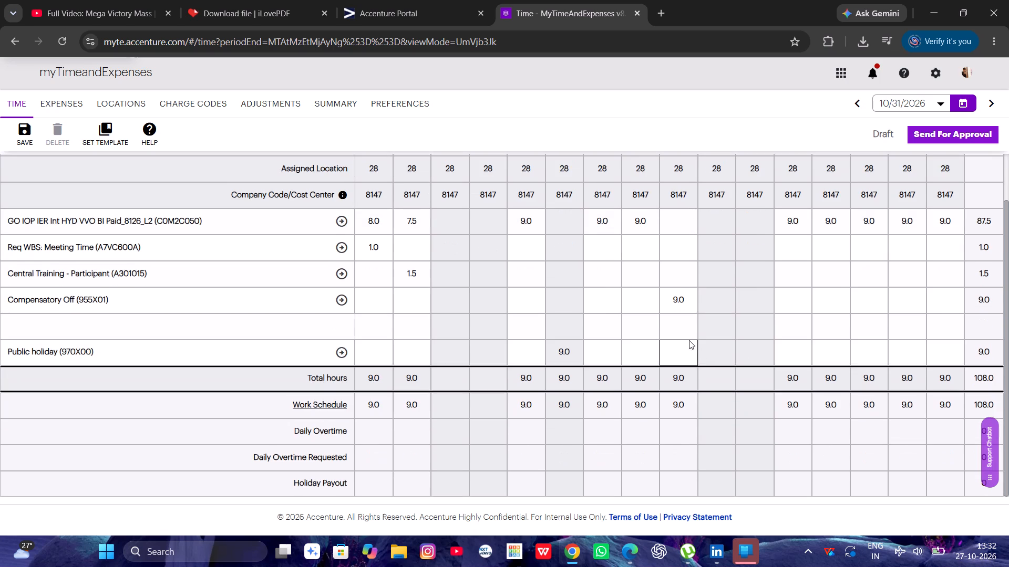
{"action": "left_click", "coordinate": [571, 347]}
{"action": "key", "text": "BackSpace"}
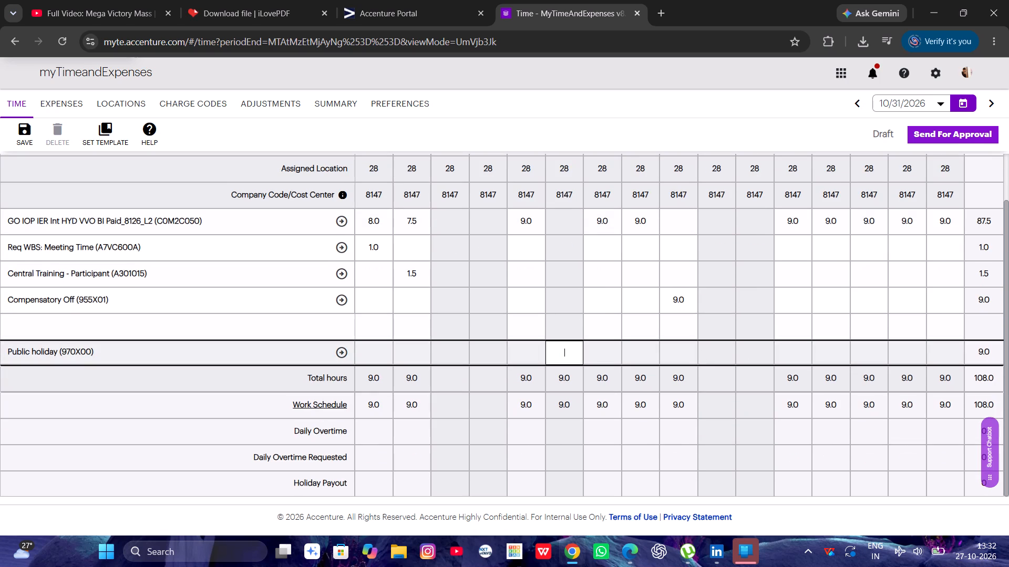
{"action": "left_click", "coordinate": [743, 439]}
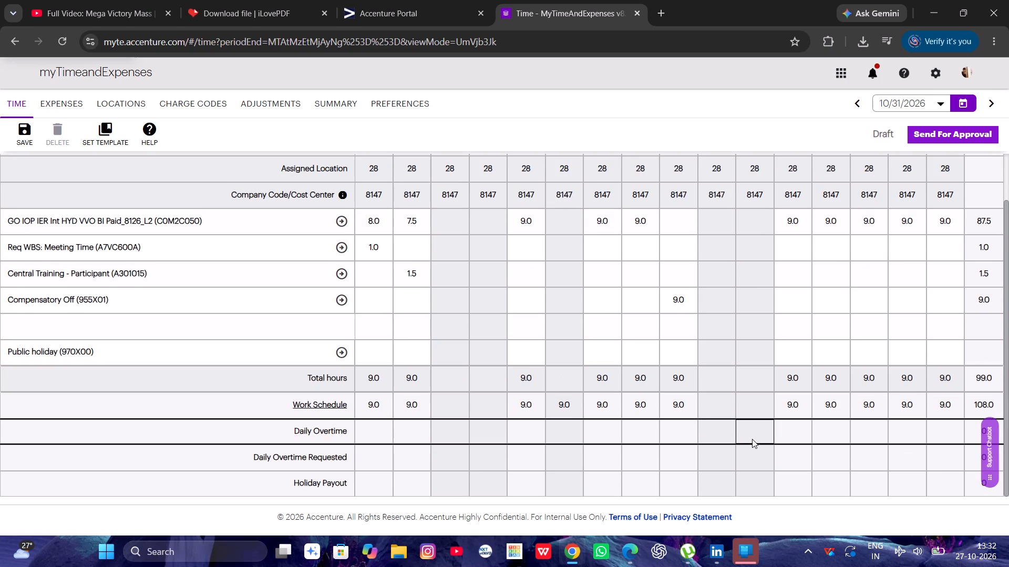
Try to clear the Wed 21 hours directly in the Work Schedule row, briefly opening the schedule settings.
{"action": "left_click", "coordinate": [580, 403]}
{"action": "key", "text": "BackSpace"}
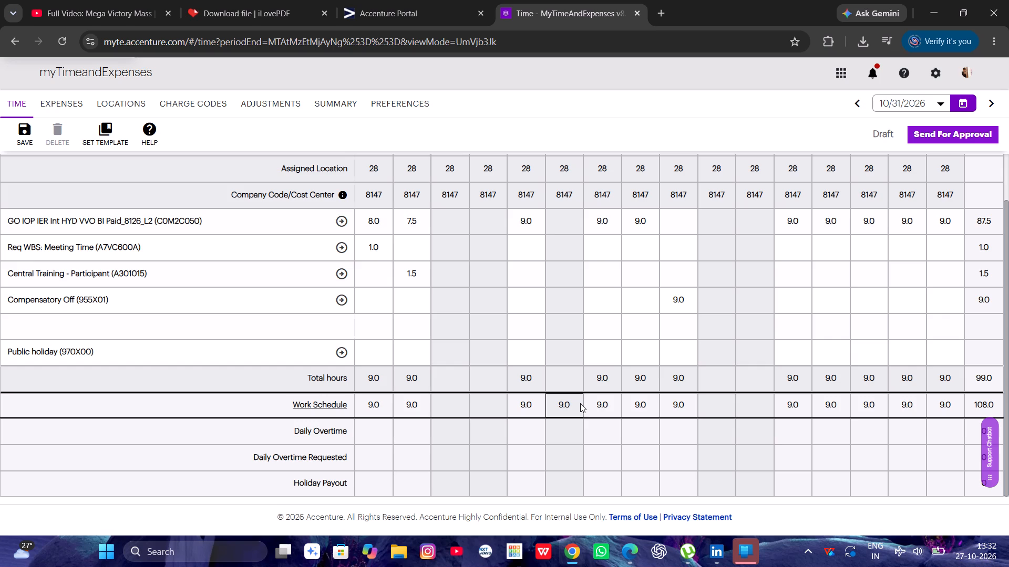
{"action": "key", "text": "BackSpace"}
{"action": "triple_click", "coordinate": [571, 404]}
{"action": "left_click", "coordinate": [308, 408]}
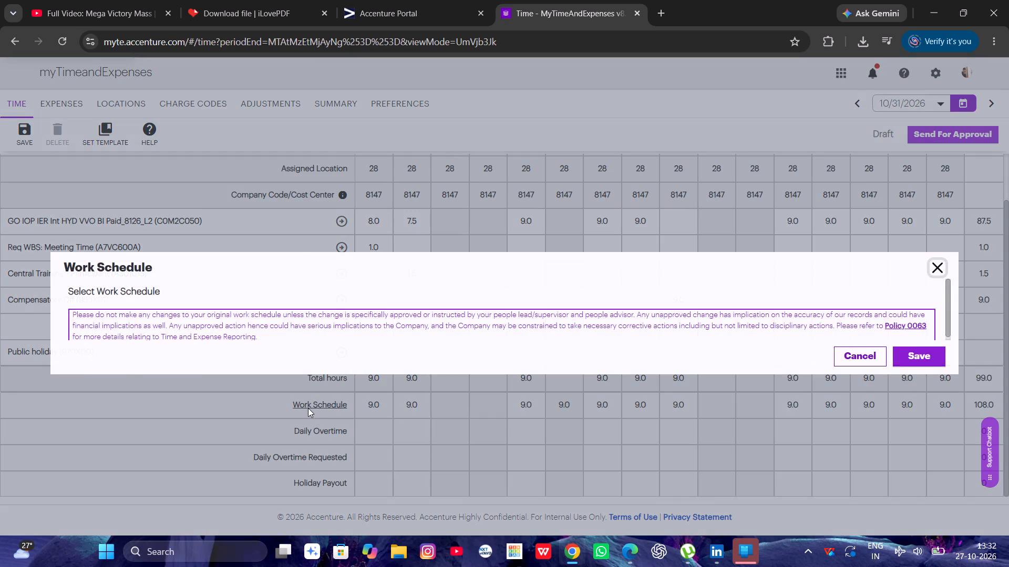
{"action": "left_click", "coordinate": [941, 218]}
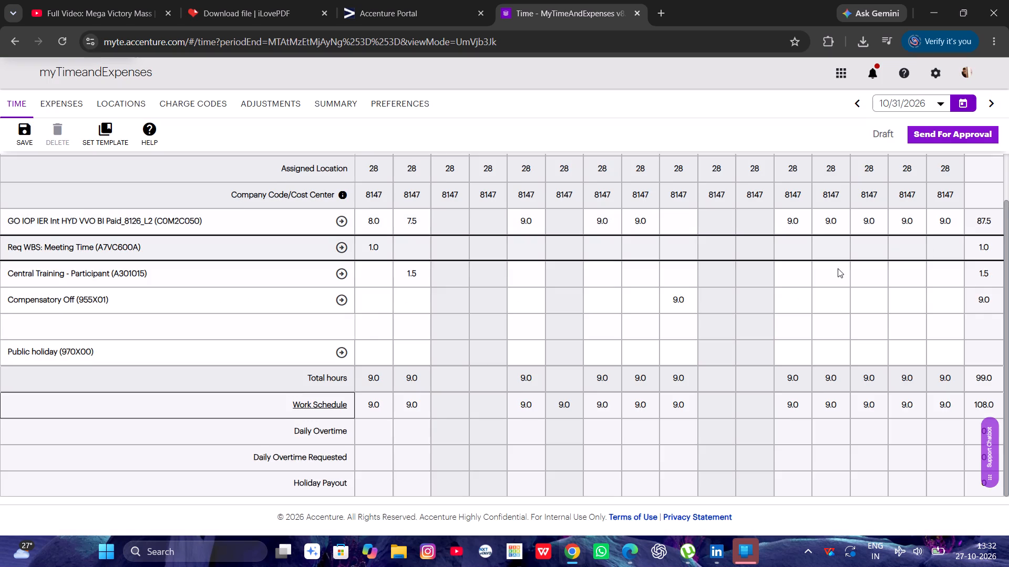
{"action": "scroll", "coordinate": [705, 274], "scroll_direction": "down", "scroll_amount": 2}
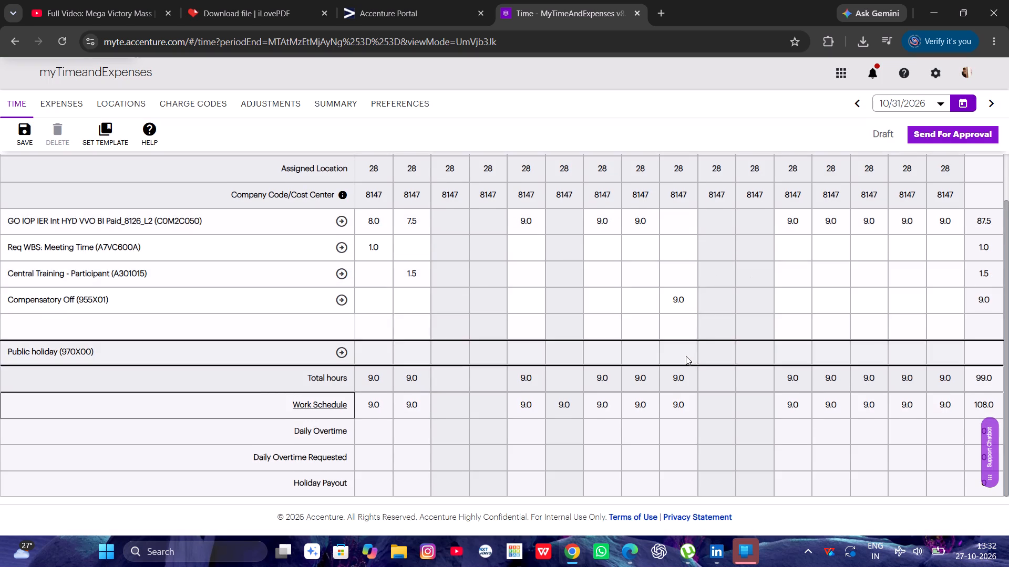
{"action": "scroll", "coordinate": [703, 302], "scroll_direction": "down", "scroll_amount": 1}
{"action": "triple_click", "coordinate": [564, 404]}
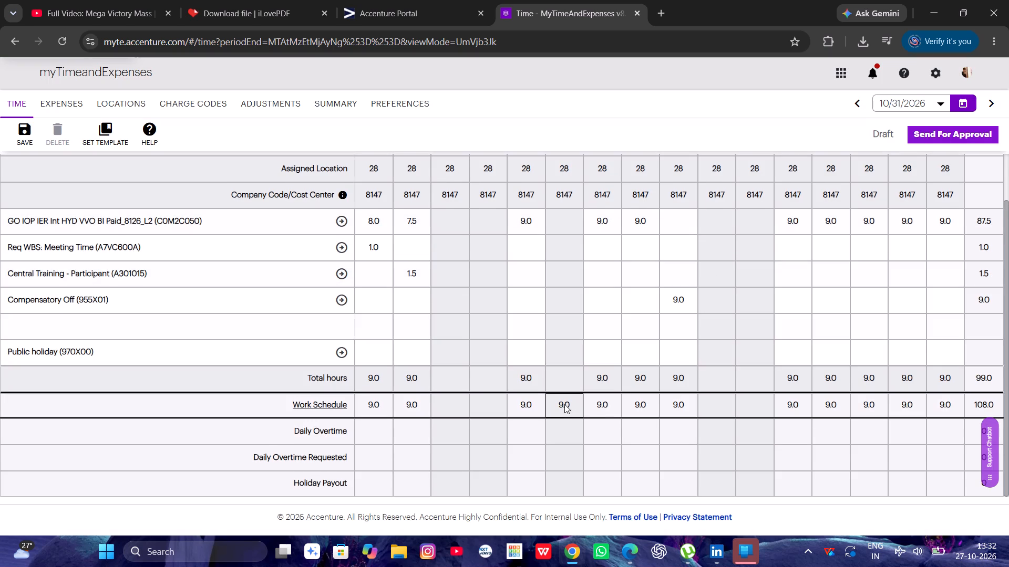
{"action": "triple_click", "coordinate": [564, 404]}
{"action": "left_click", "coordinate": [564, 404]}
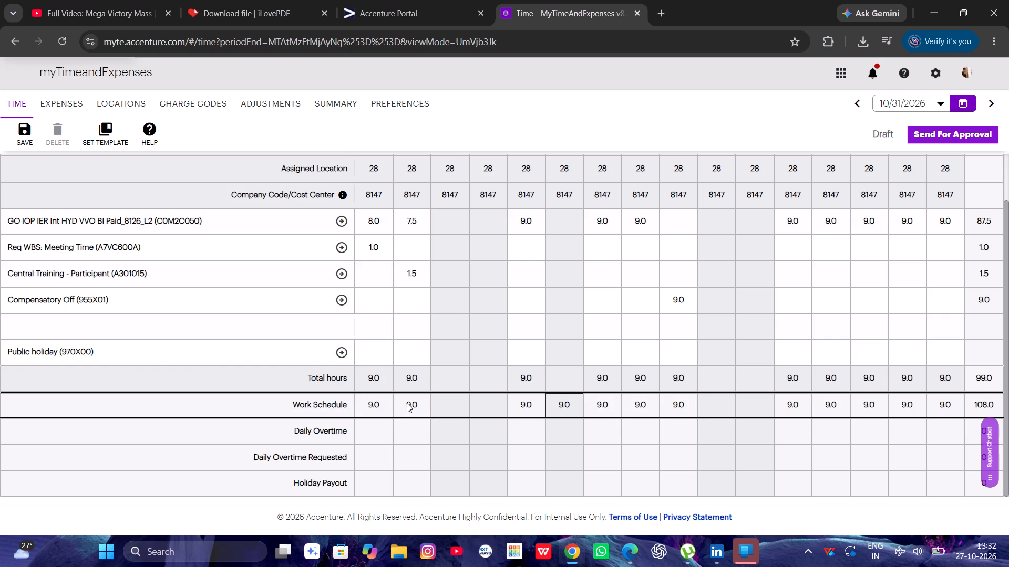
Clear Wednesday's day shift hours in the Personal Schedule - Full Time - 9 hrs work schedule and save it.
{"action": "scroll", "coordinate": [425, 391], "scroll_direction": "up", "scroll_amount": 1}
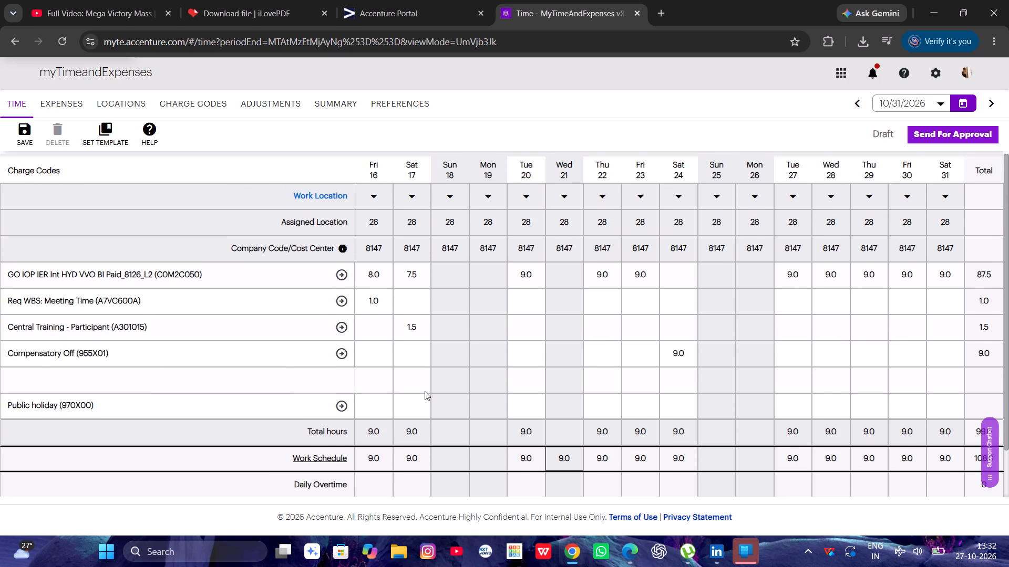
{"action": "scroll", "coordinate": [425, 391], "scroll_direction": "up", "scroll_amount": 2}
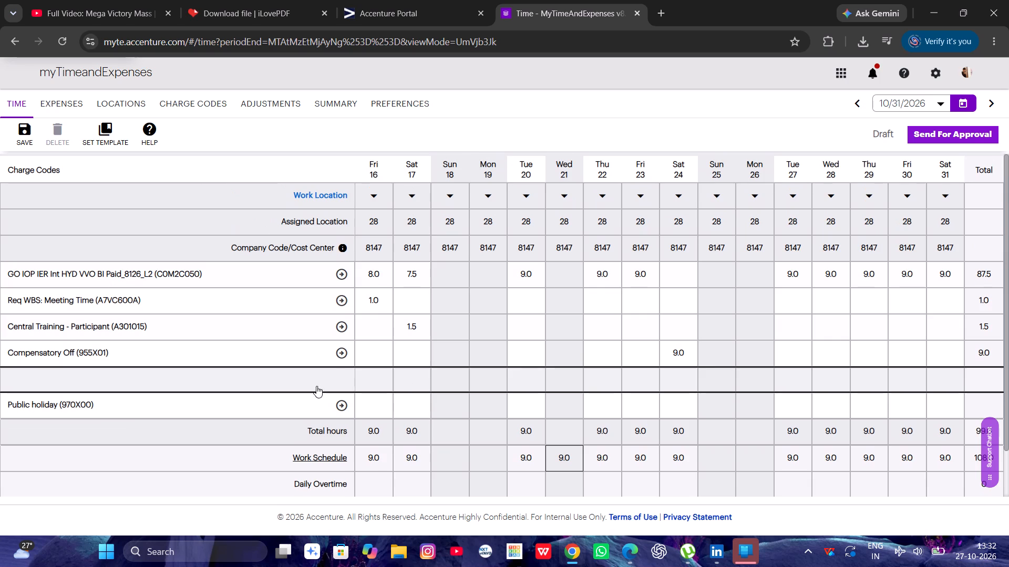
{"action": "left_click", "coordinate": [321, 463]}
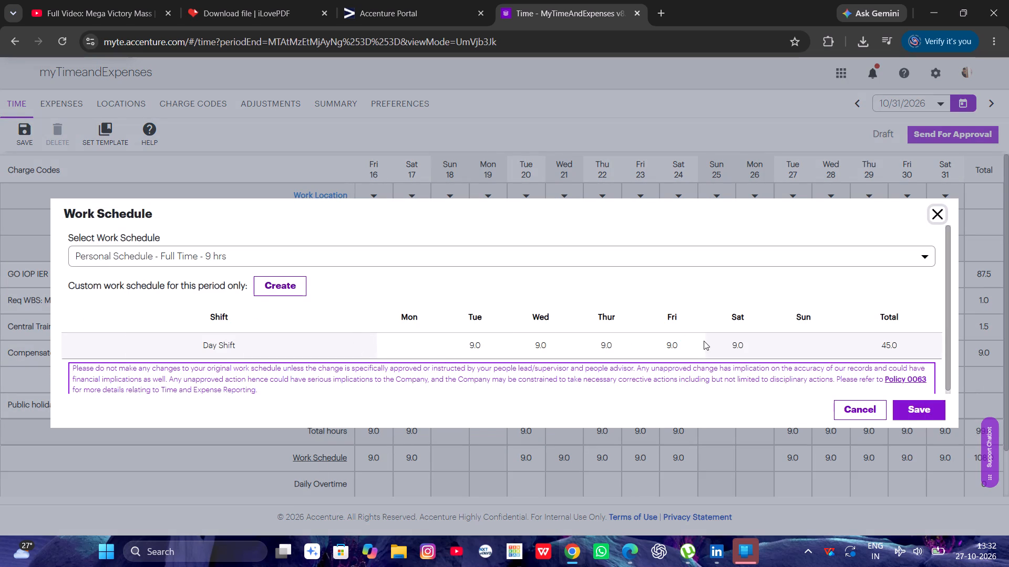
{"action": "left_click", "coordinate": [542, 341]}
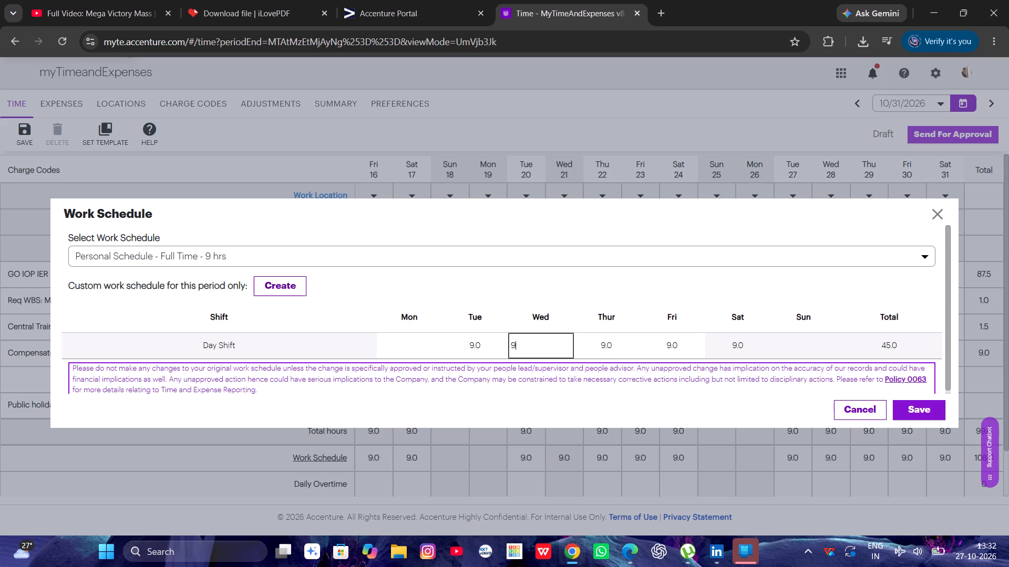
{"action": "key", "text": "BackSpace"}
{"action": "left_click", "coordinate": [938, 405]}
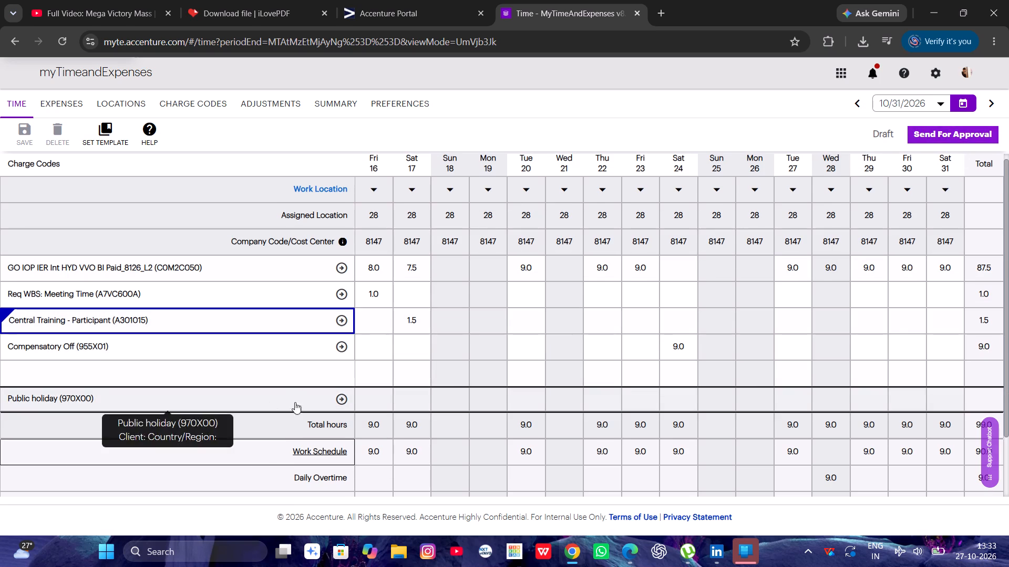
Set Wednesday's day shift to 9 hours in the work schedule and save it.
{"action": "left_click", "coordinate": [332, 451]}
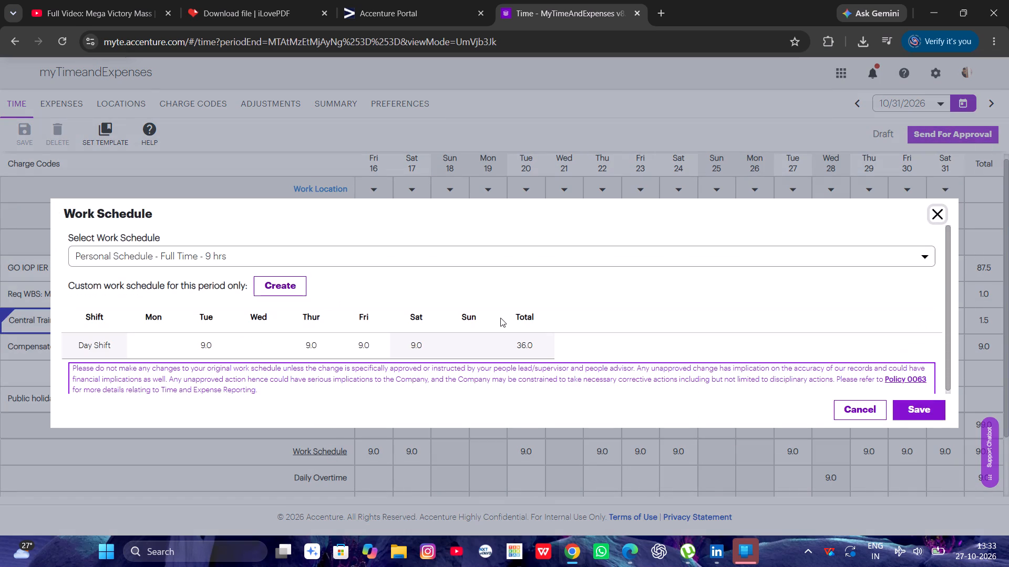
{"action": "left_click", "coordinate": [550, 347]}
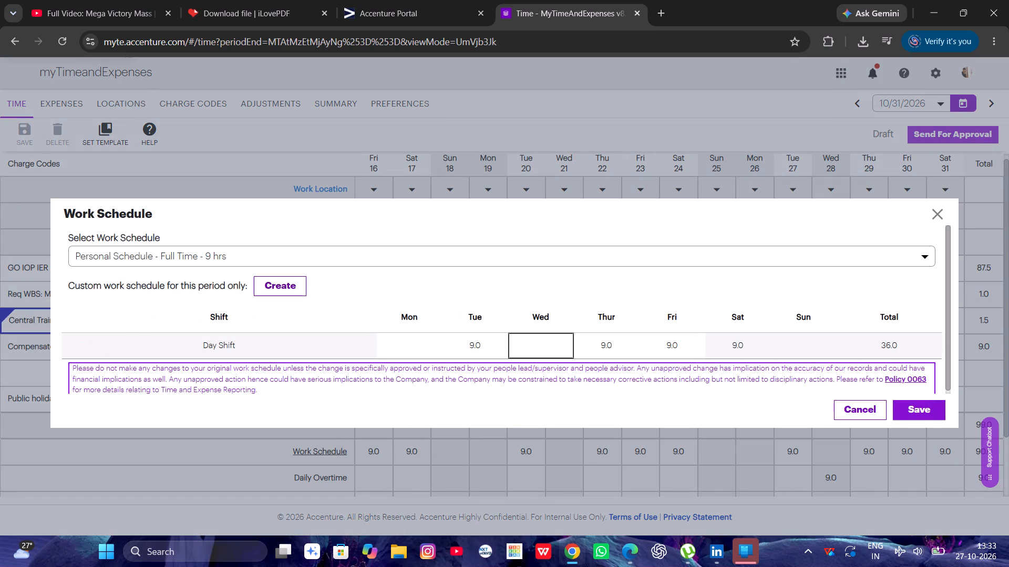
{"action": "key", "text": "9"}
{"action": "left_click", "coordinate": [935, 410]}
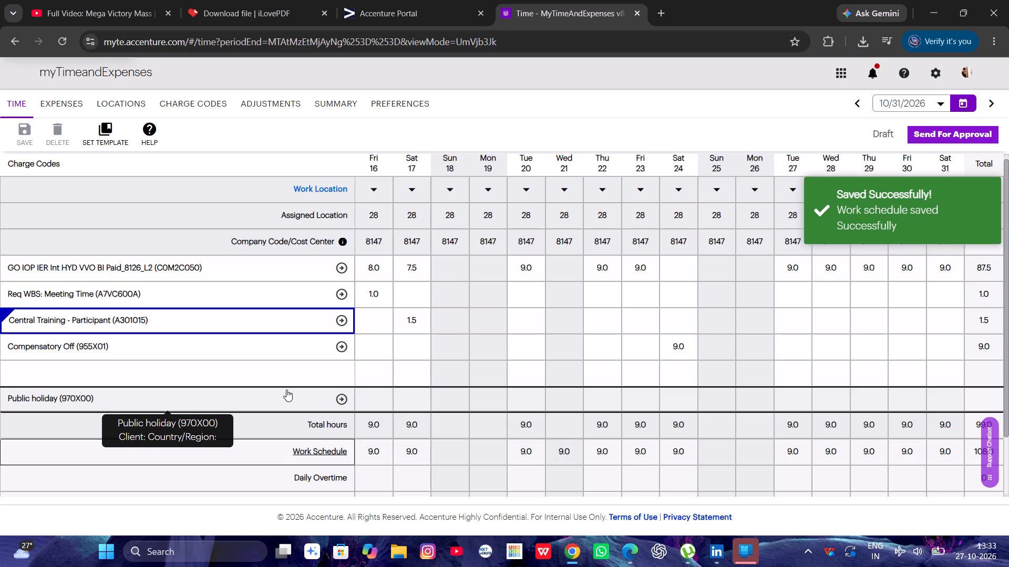
Delete the Public holiday (970X00) row from the timesheet.
{"action": "left_click", "coordinate": [287, 386]}
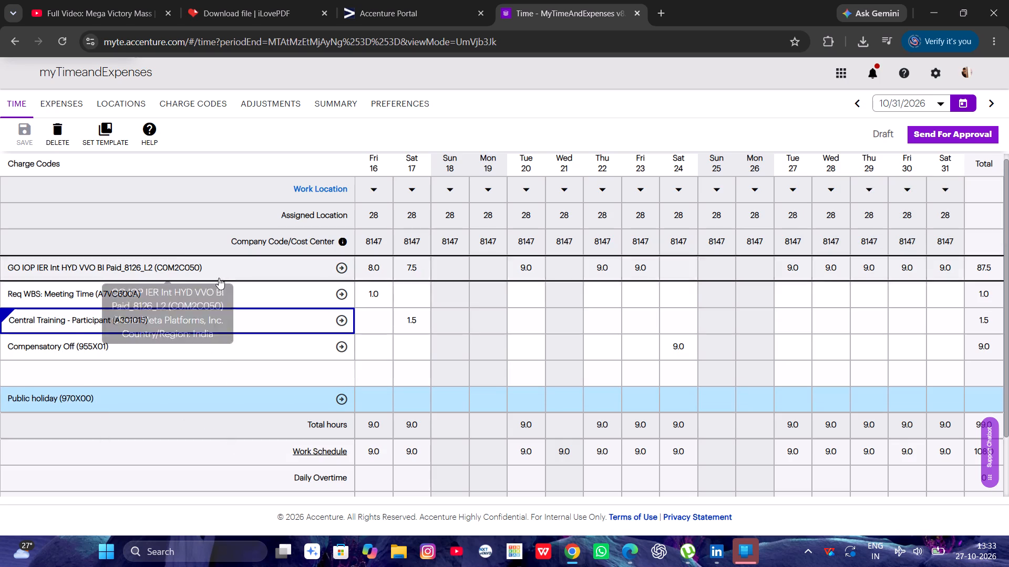
{"action": "left_click", "coordinate": [55, 138]}
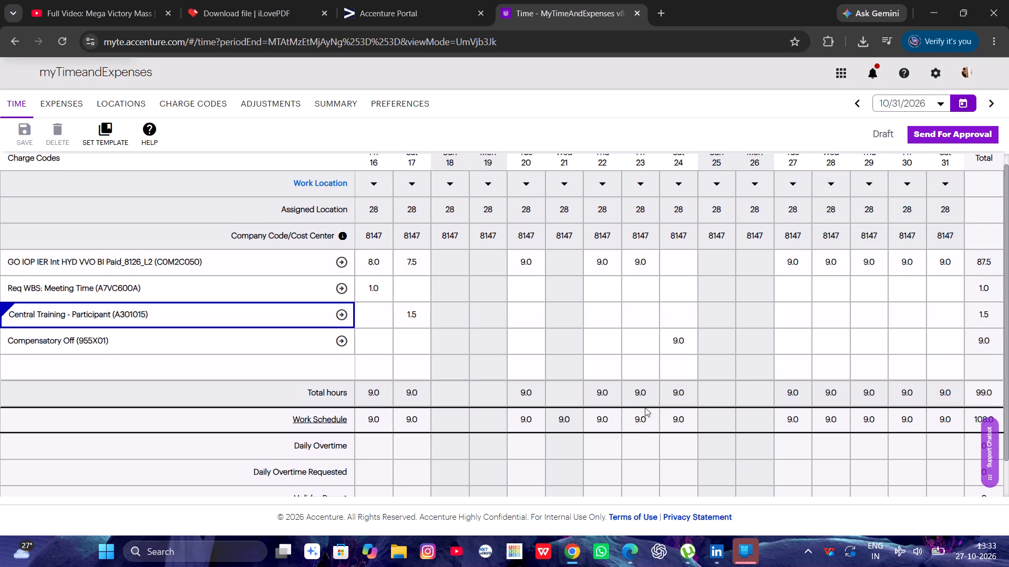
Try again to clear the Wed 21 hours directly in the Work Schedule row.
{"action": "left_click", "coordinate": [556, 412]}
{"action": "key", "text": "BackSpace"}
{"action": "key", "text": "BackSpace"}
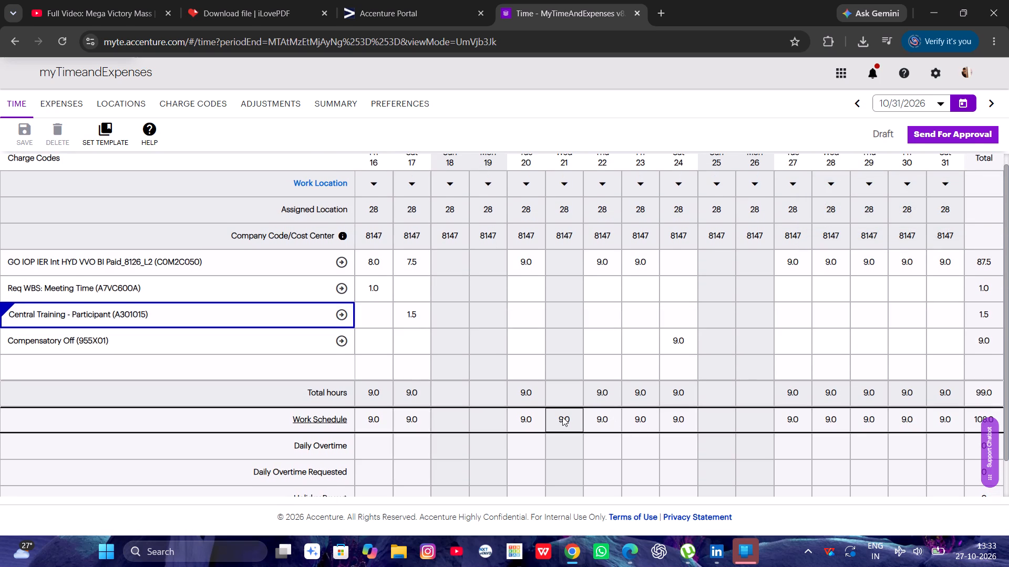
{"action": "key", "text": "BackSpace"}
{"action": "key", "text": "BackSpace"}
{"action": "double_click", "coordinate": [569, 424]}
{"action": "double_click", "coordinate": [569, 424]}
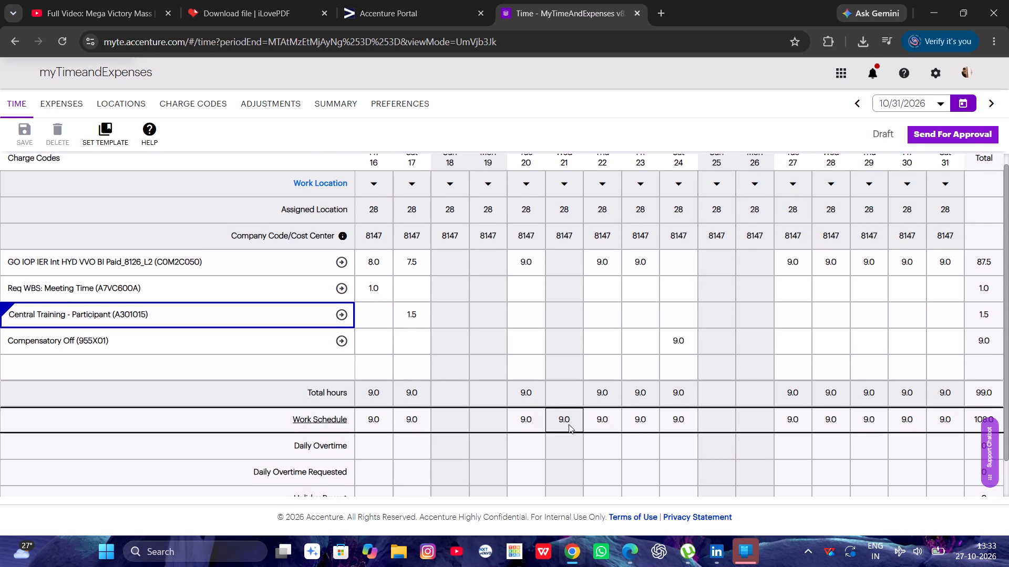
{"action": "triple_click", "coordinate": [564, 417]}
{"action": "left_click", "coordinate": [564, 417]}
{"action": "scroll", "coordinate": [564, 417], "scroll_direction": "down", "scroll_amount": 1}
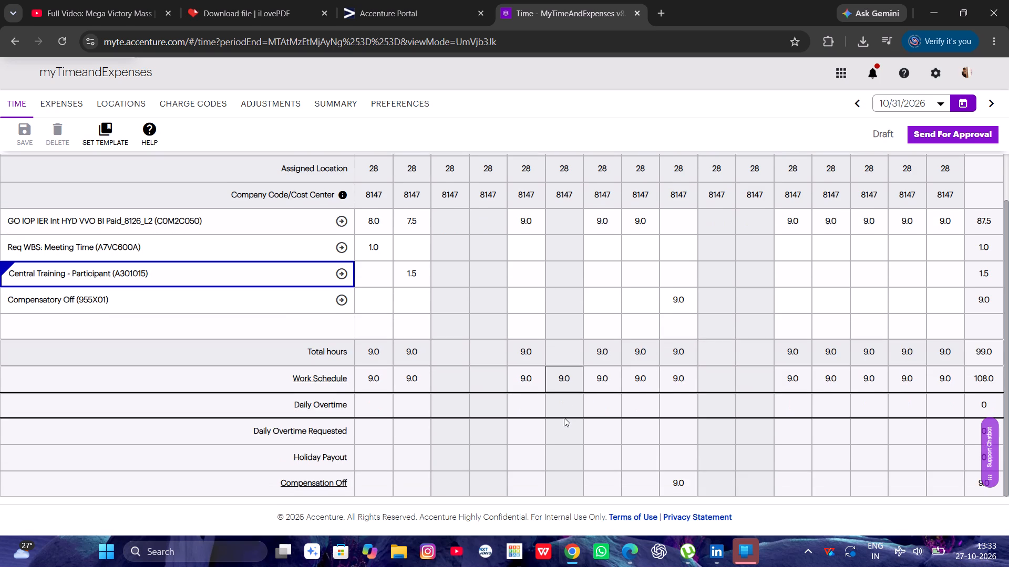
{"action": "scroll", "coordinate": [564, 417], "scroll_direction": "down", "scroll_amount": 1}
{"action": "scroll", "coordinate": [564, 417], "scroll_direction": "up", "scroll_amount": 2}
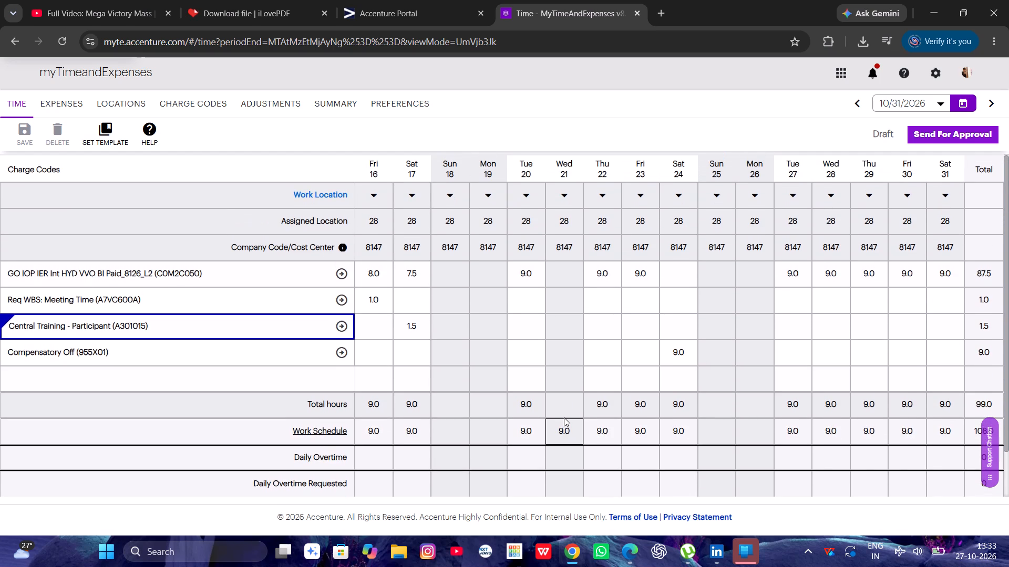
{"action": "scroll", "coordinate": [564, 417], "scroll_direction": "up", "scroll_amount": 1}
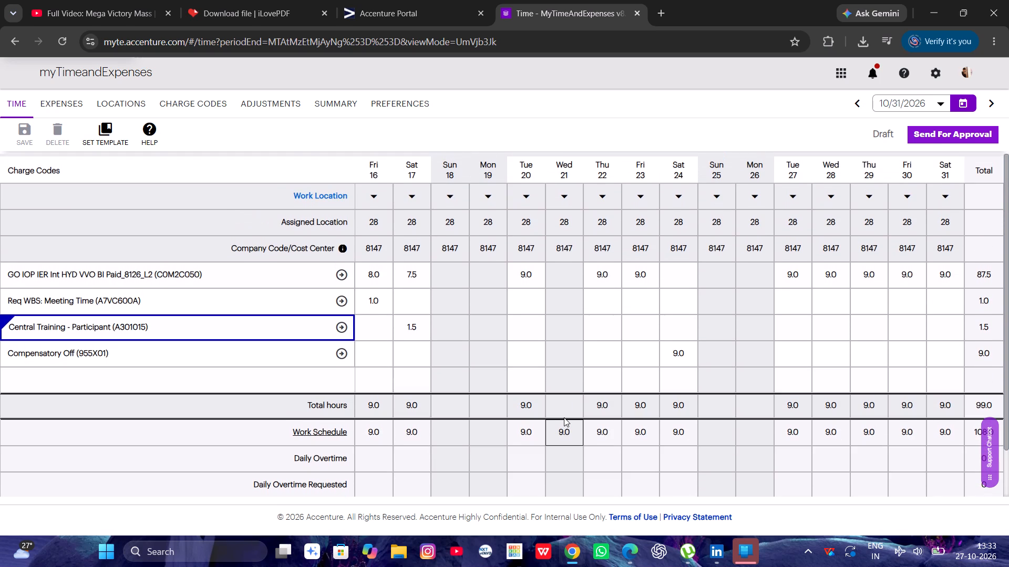
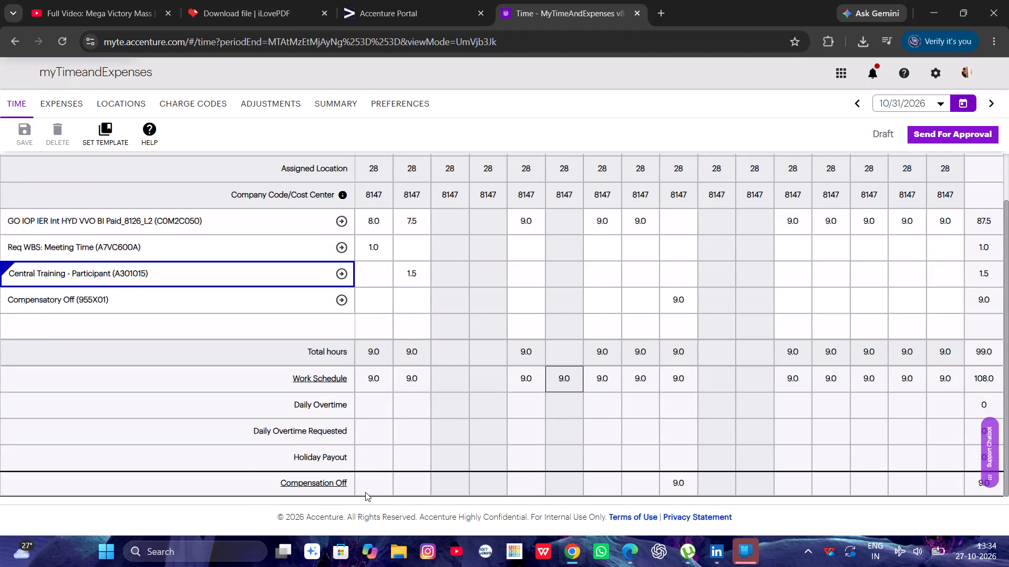
Set the Holiday Benefit Comp off date for Sat 10/24 to 10/2/2026 in the Compensation Off details and save it.
{"action": "left_click", "coordinate": [320, 481]}
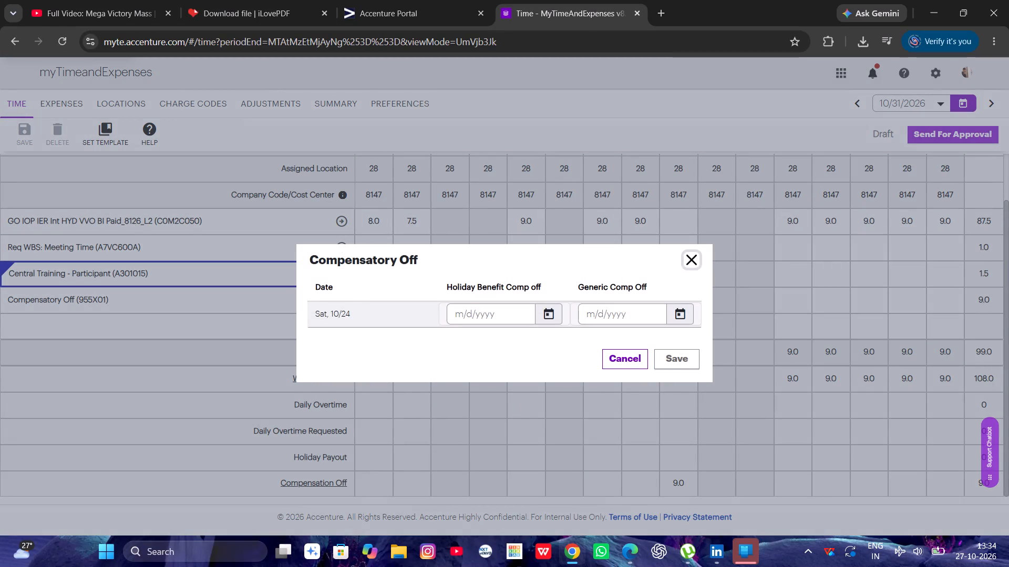
{"action": "left_click", "coordinate": [633, 313]}
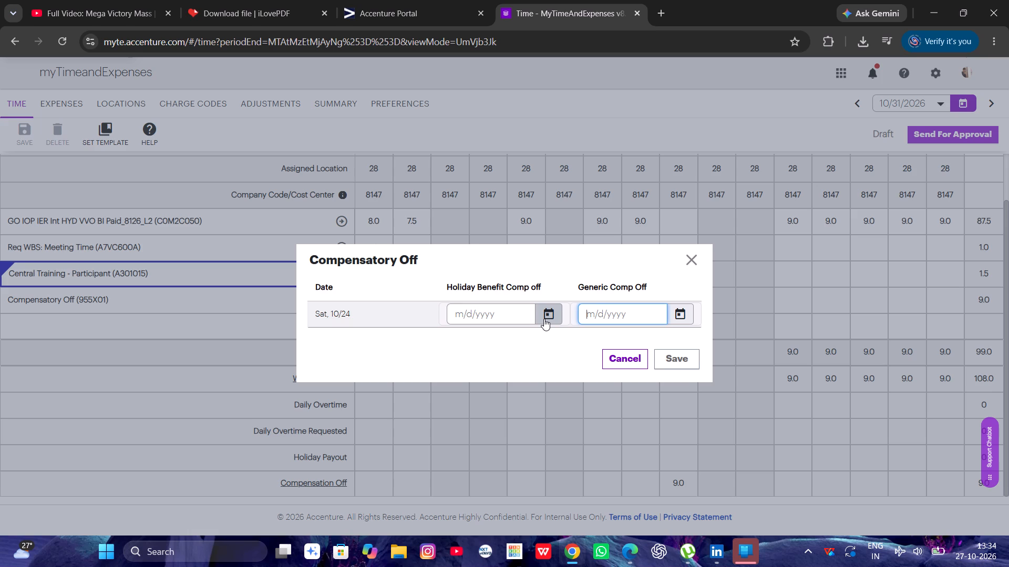
{"action": "left_click", "coordinate": [508, 314]}
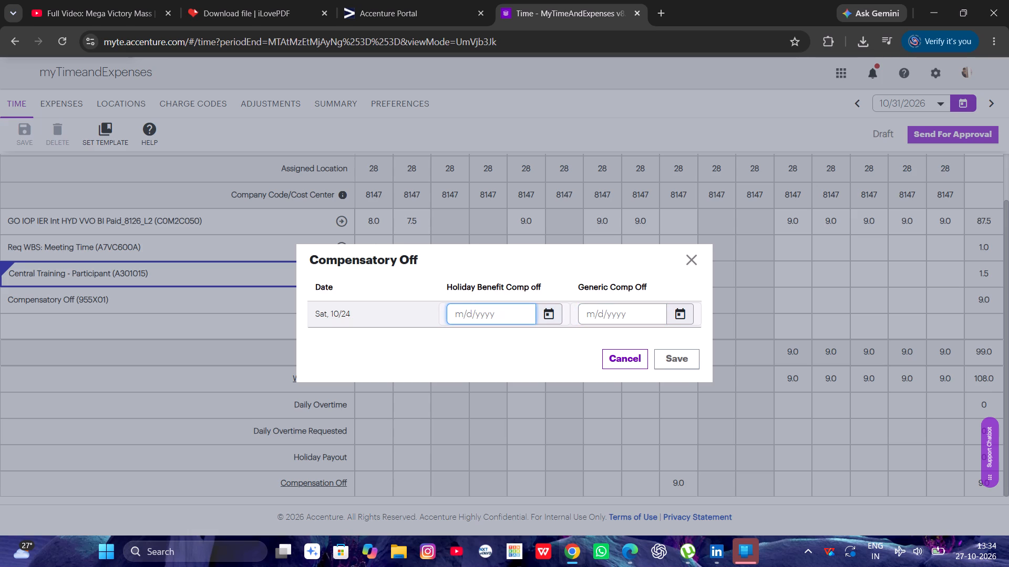
{"action": "left_click", "coordinate": [553, 310]}
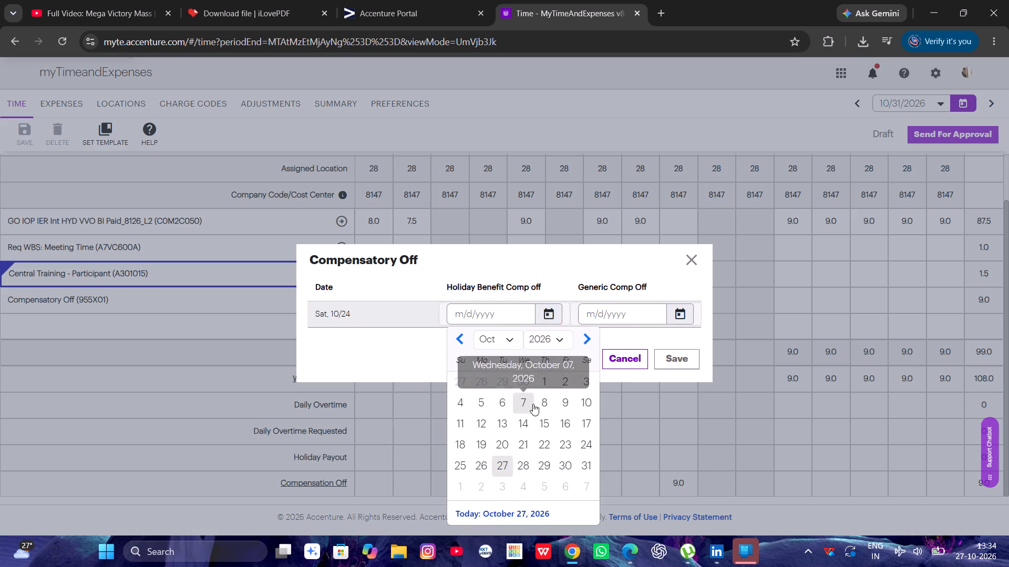
{"action": "left_click", "coordinate": [559, 384]}
{"action": "left_click", "coordinate": [662, 355]}
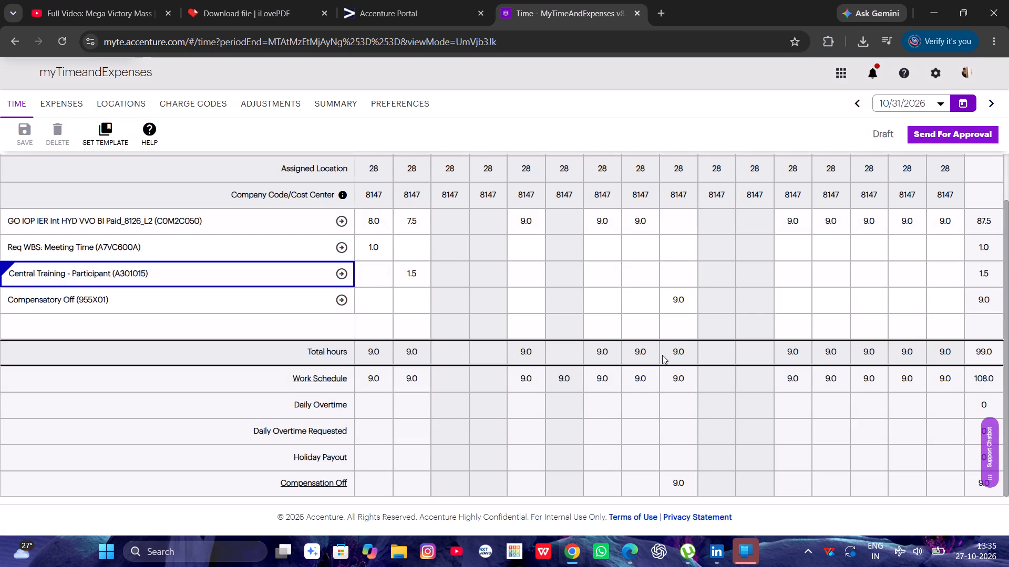
Reopen the Compensation Off details to check the Holiday Benefit Comp off date for Sat 10/24, and close them.
{"action": "scroll", "coordinate": [662, 355], "scroll_direction": "down", "scroll_amount": 2}
{"action": "left_click", "coordinate": [328, 477]}
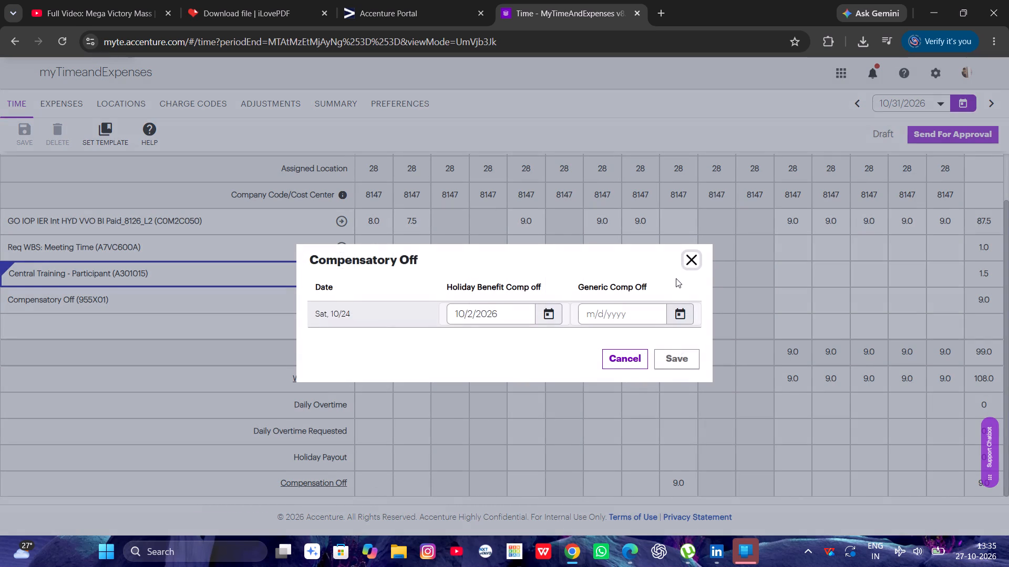
{"action": "left_click", "coordinate": [694, 262]}
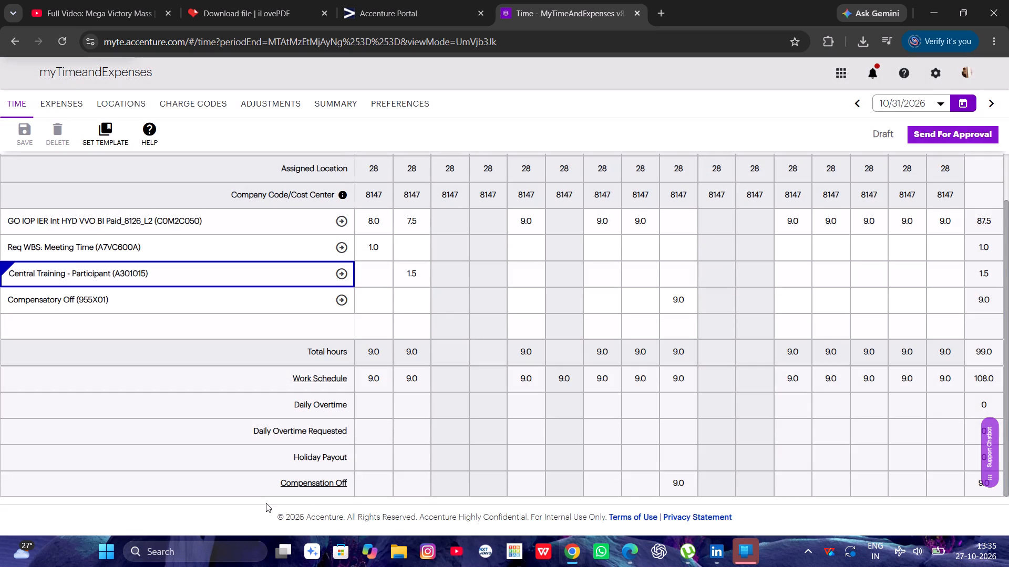
Review the timesheet's charge code rows, daily total hours and Work Schedule hours from Fri 16 to Sat 31.
{"action": "scroll", "coordinate": [339, 471], "scroll_direction": "down", "scroll_amount": 1}
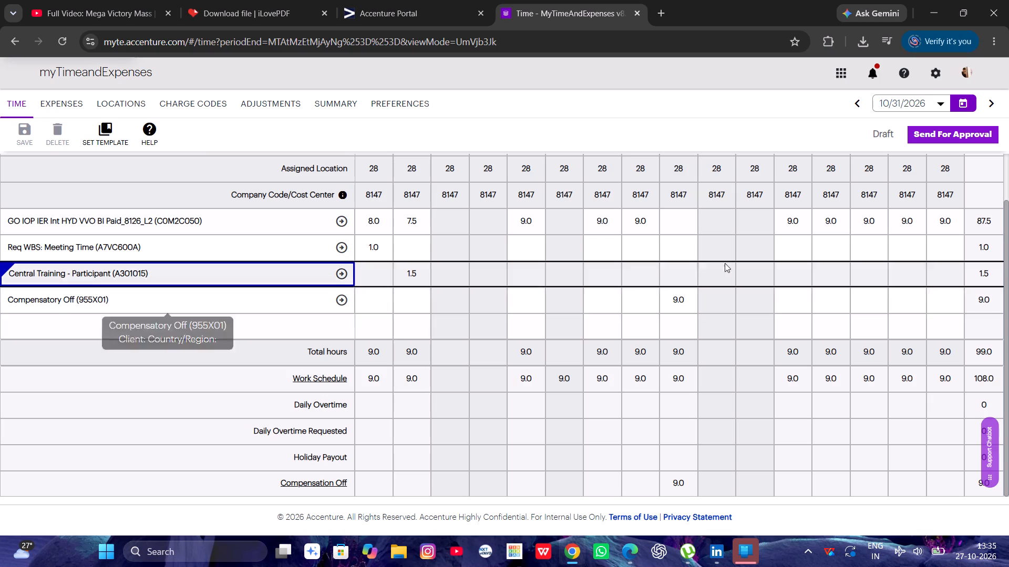
{"action": "scroll", "coordinate": [655, 355], "scroll_direction": "right", "scroll_amount": 1}
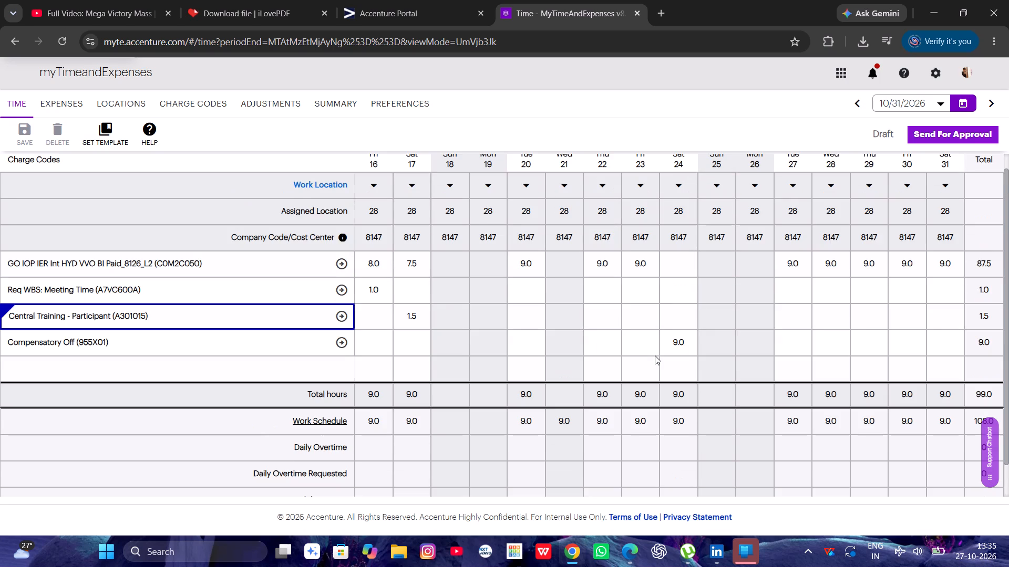
{"action": "scroll", "coordinate": [655, 355], "scroll_direction": "right", "scroll_amount": 2}
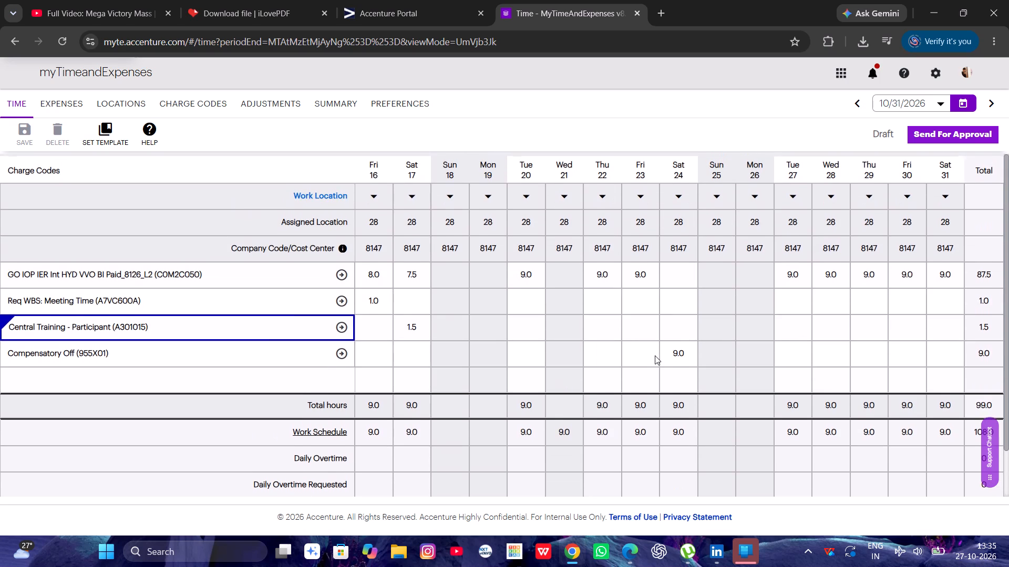
{"action": "scroll", "coordinate": [655, 355], "scroll_direction": "right", "scroll_amount": 3}
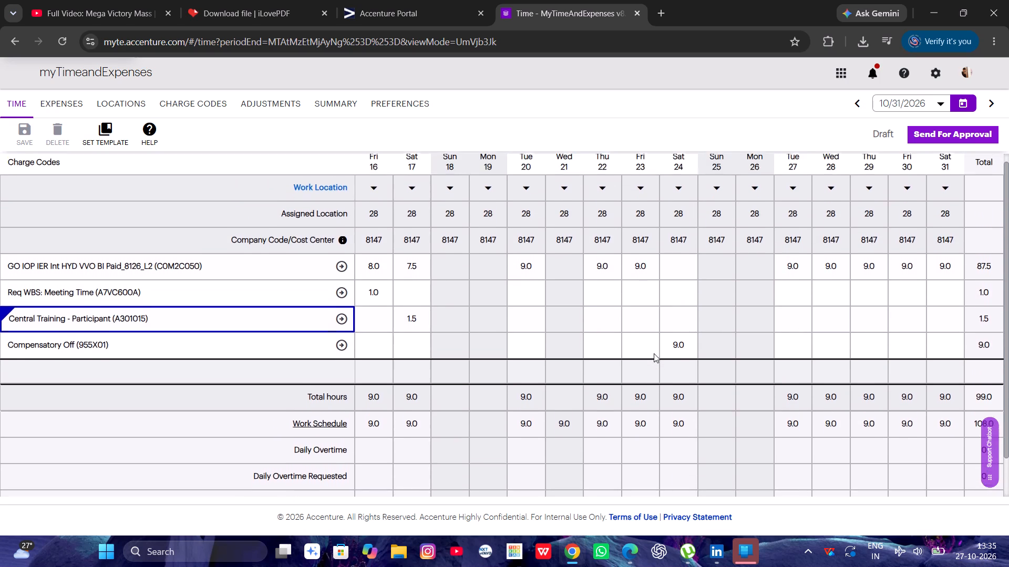
{"action": "scroll", "coordinate": [654, 353], "scroll_direction": "right", "scroll_amount": 1}
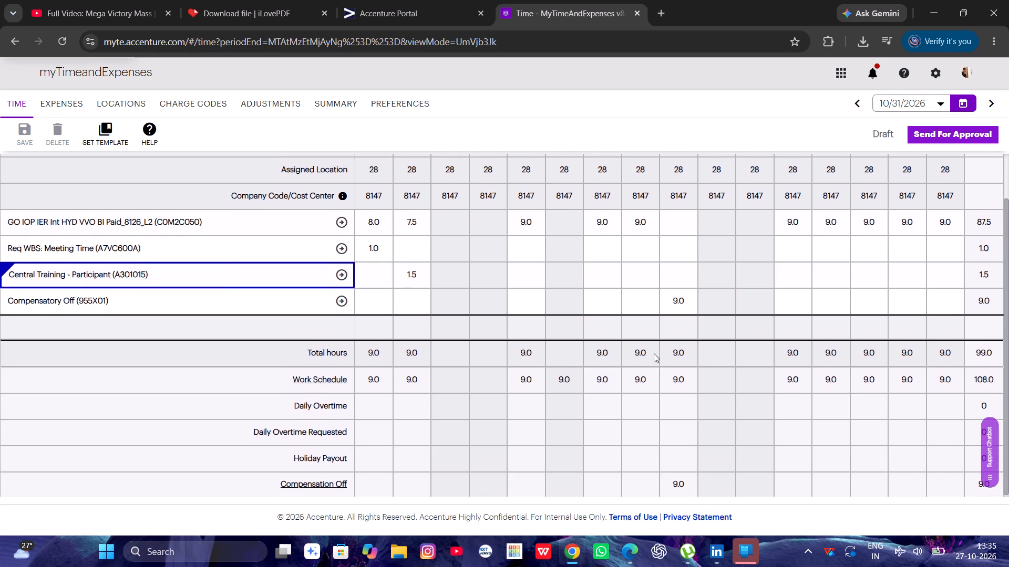
{"action": "scroll", "coordinate": [654, 353], "scroll_direction": "right", "scroll_amount": 1}
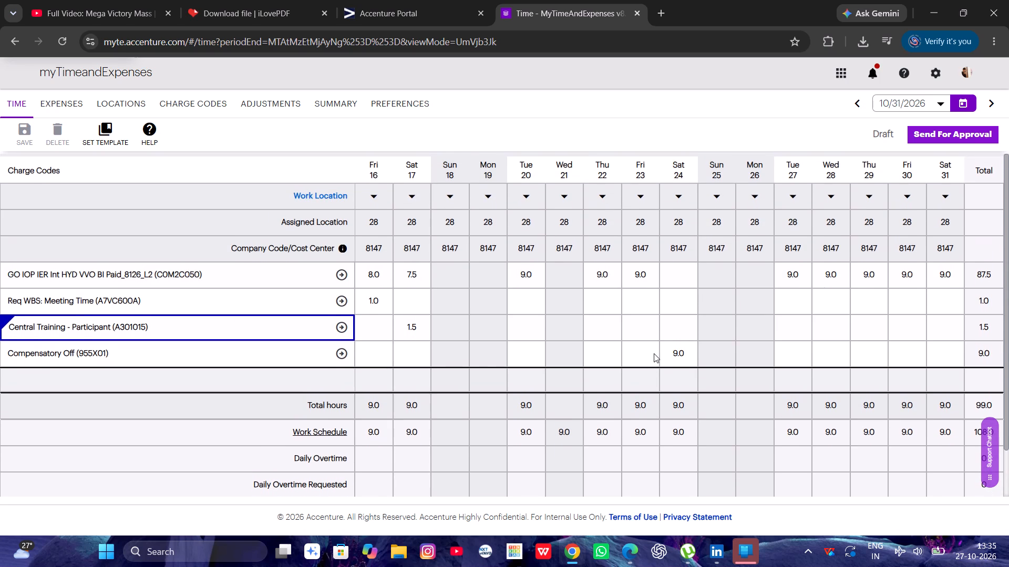
{"action": "scroll", "coordinate": [654, 353], "scroll_direction": "right", "scroll_amount": 3}
{"action": "scroll", "coordinate": [654, 353], "scroll_direction": "up", "scroll_amount": 1}
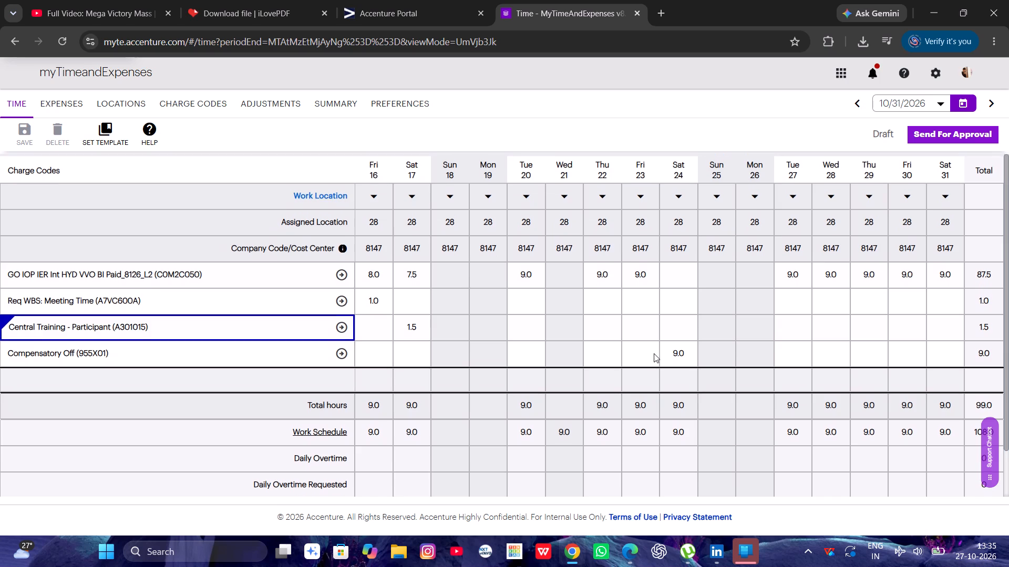
{"action": "scroll", "coordinate": [654, 353], "scroll_direction": "up", "scroll_amount": 2}
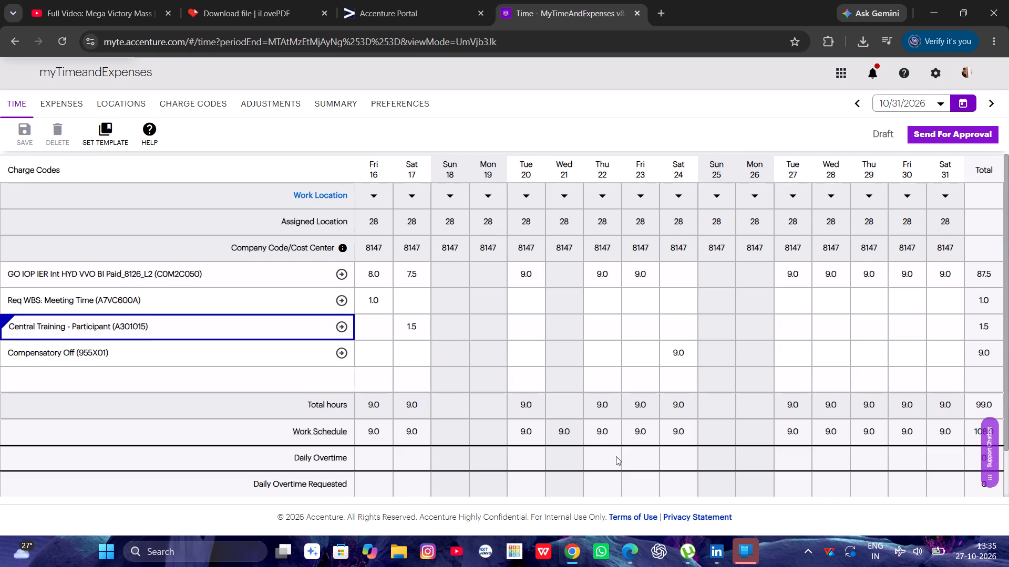
{"action": "scroll", "coordinate": [616, 456], "scroll_direction": "down", "scroll_amount": 1}
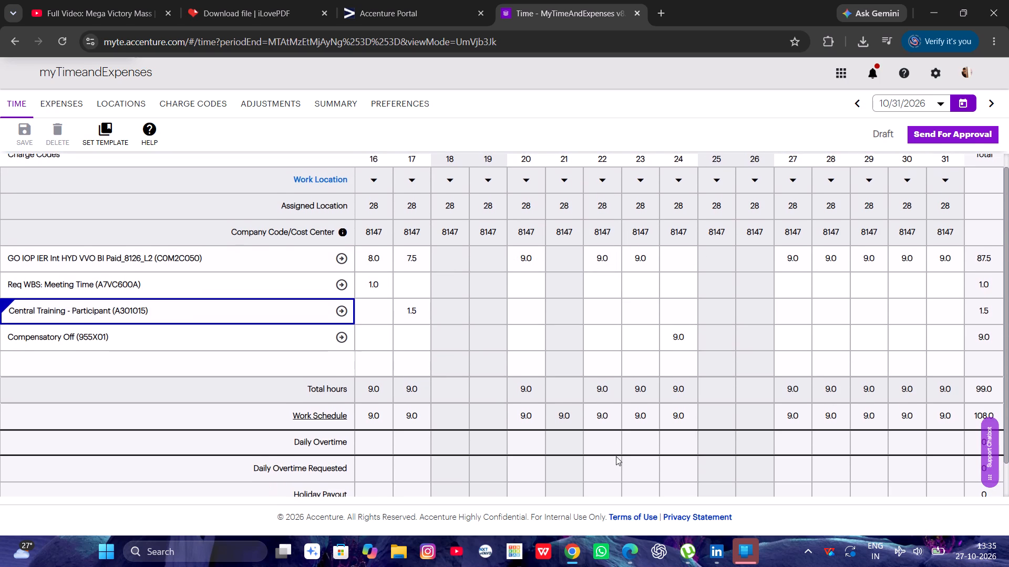
{"action": "scroll", "coordinate": [616, 456], "scroll_direction": "down", "scroll_amount": 1}
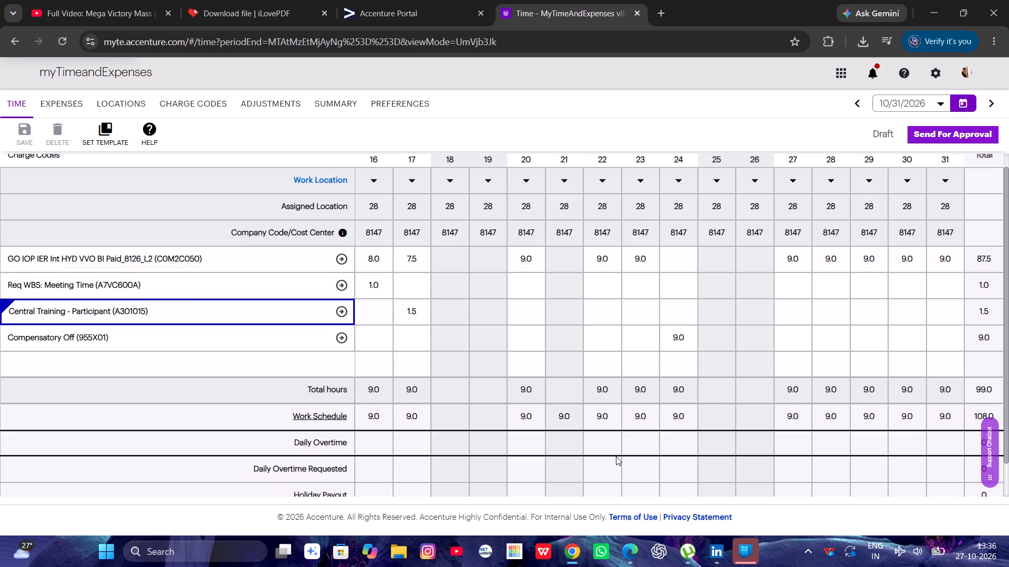
{"action": "scroll", "coordinate": [616, 456], "scroll_direction": "down", "scroll_amount": 1}
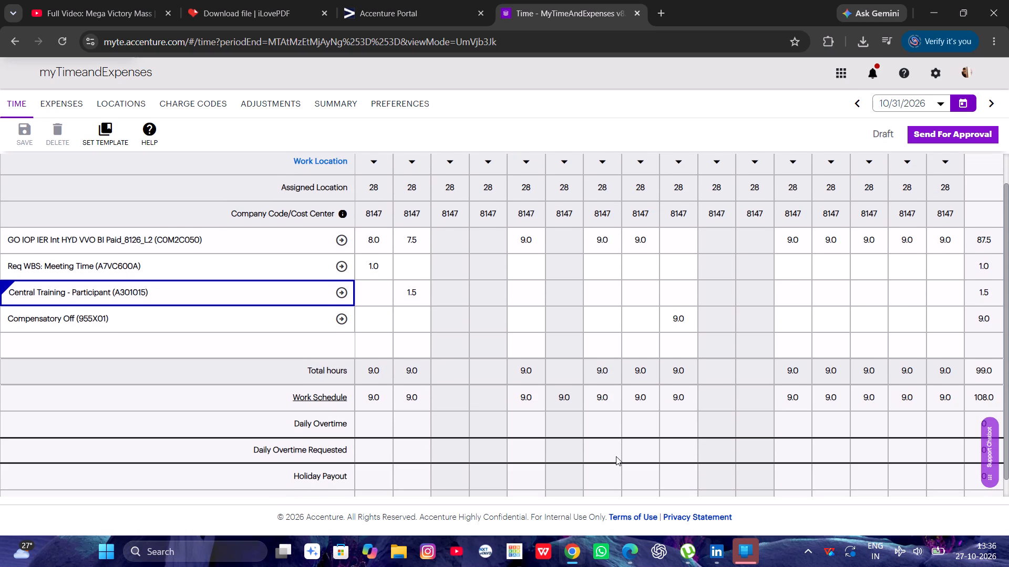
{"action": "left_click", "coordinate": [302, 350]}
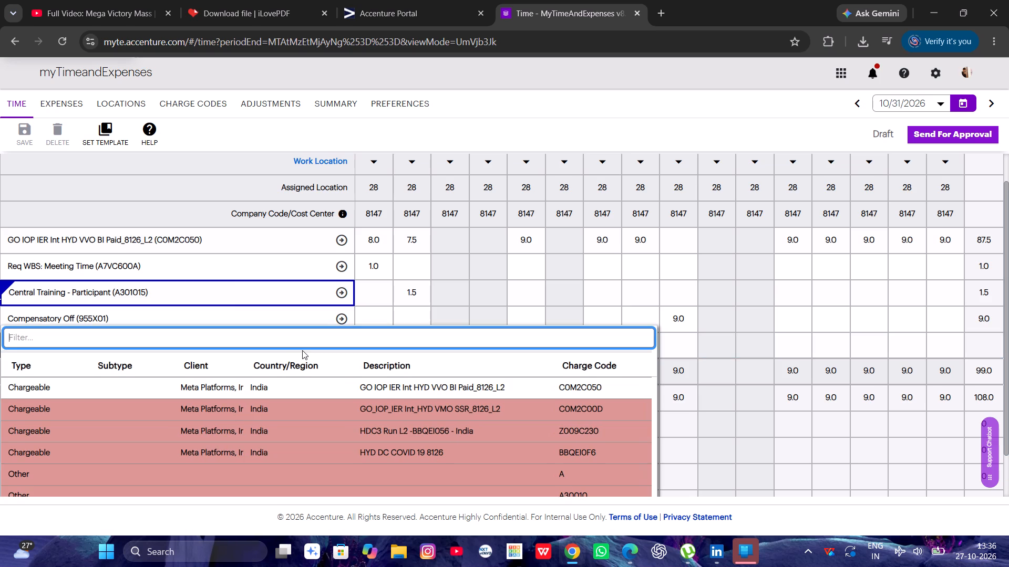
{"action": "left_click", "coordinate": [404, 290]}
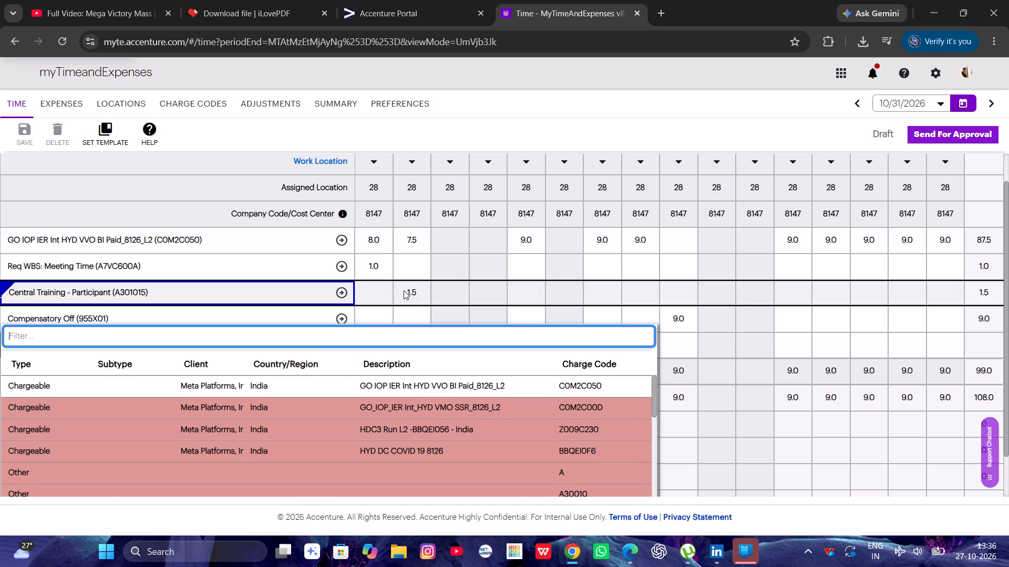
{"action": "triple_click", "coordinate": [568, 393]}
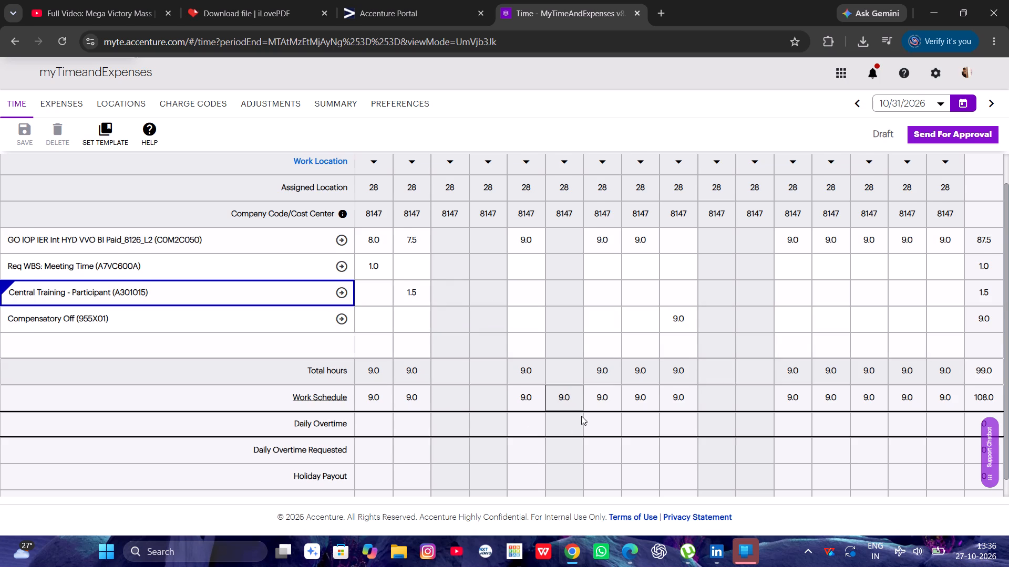
Examine the timesheet and Wednesday's day shift hours in the Personal Schedule - Full Time - 9 hrs work schedule, closing it without saving.
{"action": "scroll", "coordinate": [572, 306], "scroll_direction": "down", "scroll_amount": 1}
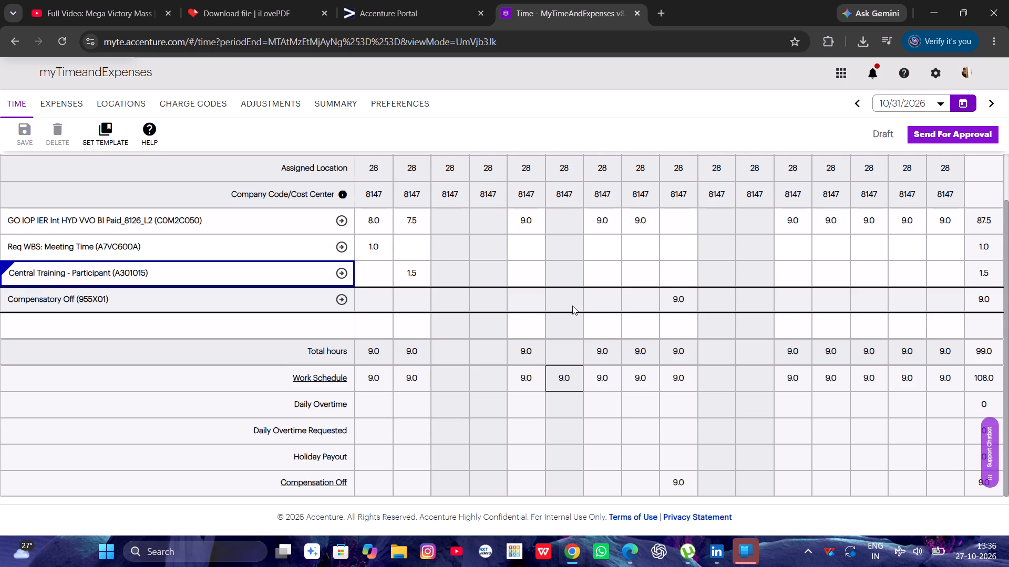
{"action": "scroll", "coordinate": [572, 306], "scroll_direction": "up", "scroll_amount": 1}
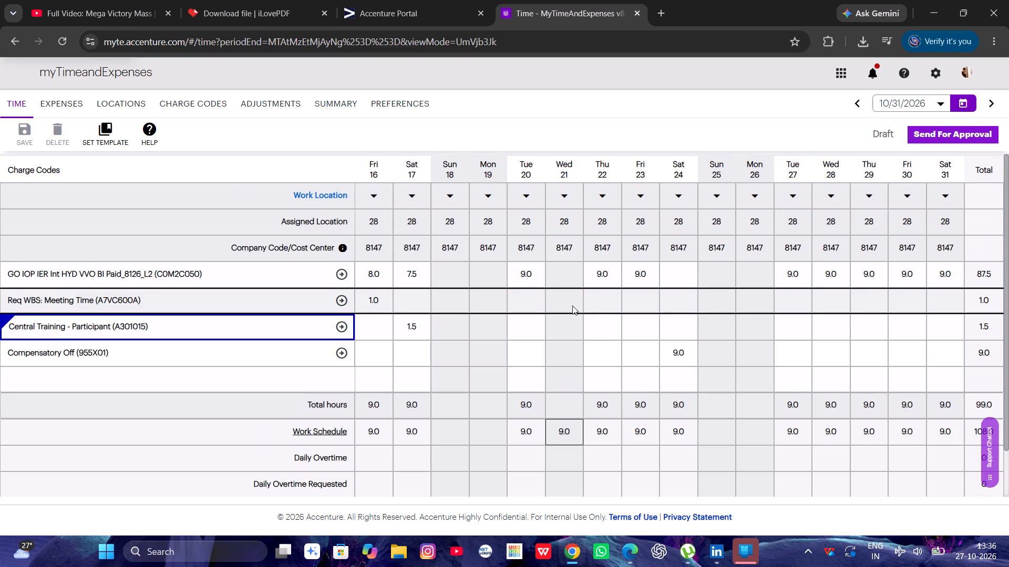
{"action": "scroll", "coordinate": [572, 306], "scroll_direction": "down", "scroll_amount": 1}
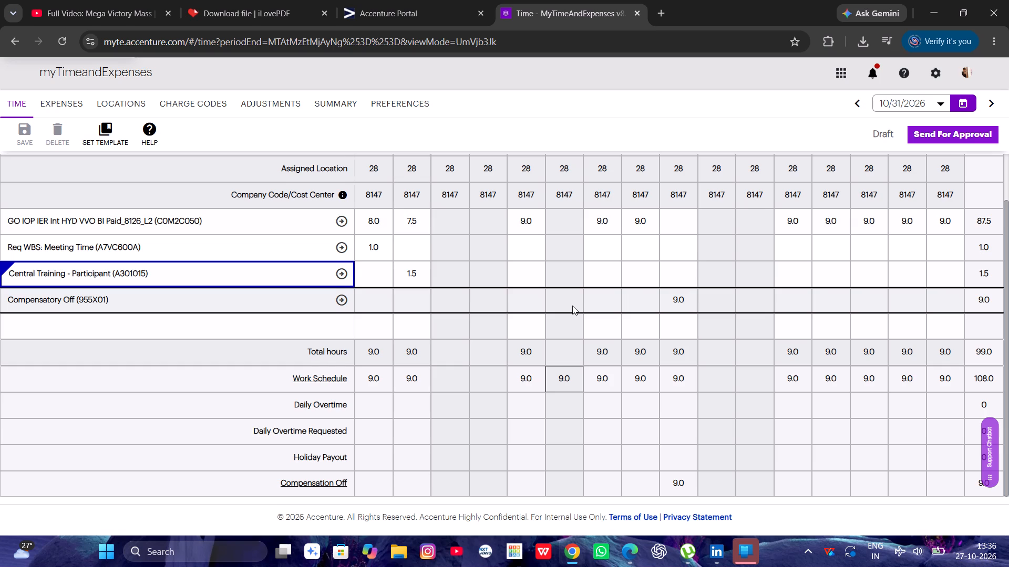
{"action": "scroll", "coordinate": [572, 306], "scroll_direction": "down", "scroll_amount": 1}
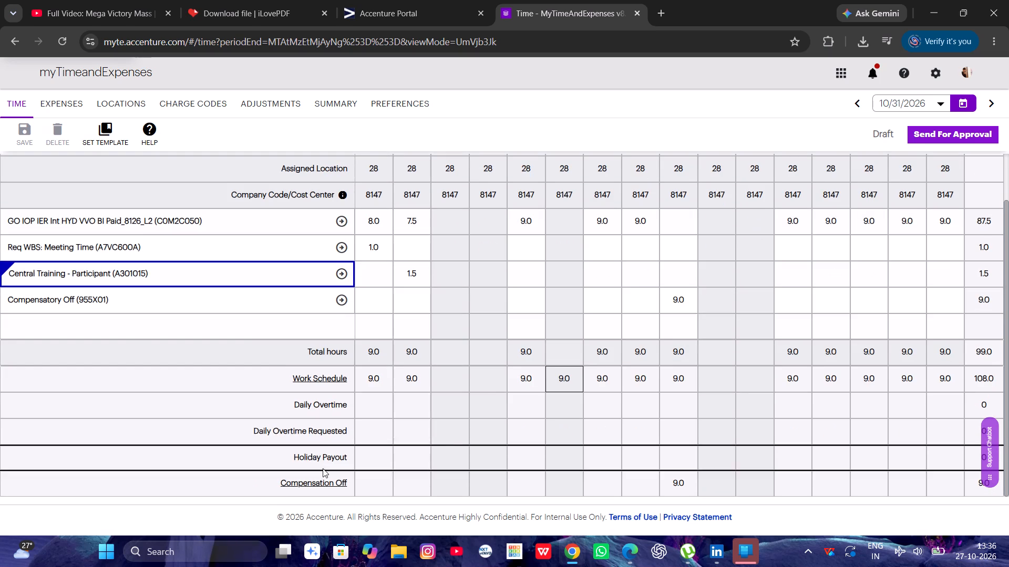
{"action": "left_click", "coordinate": [321, 381]}
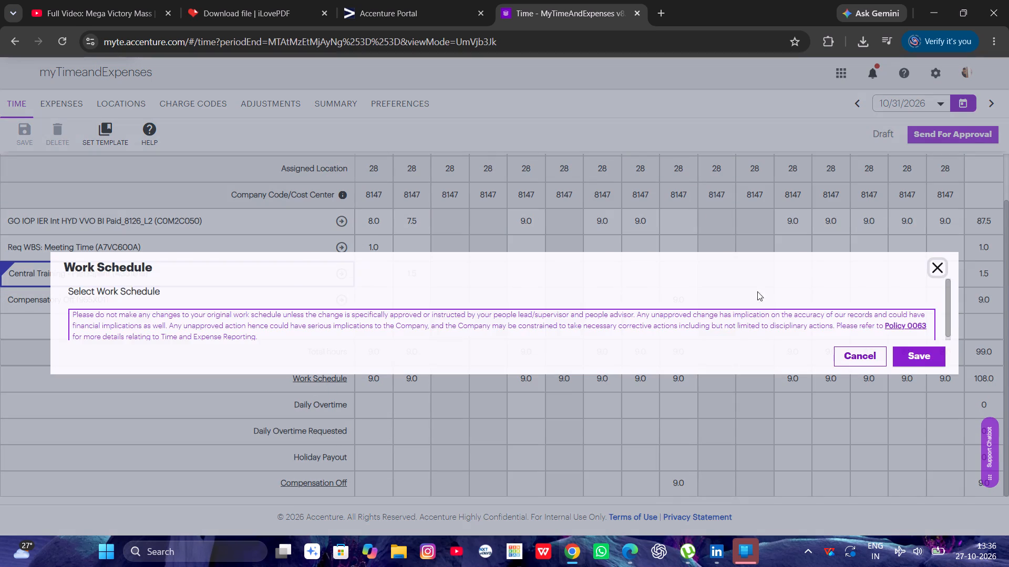
{"action": "scroll", "coordinate": [772, 306], "scroll_direction": "down", "scroll_amount": 1}
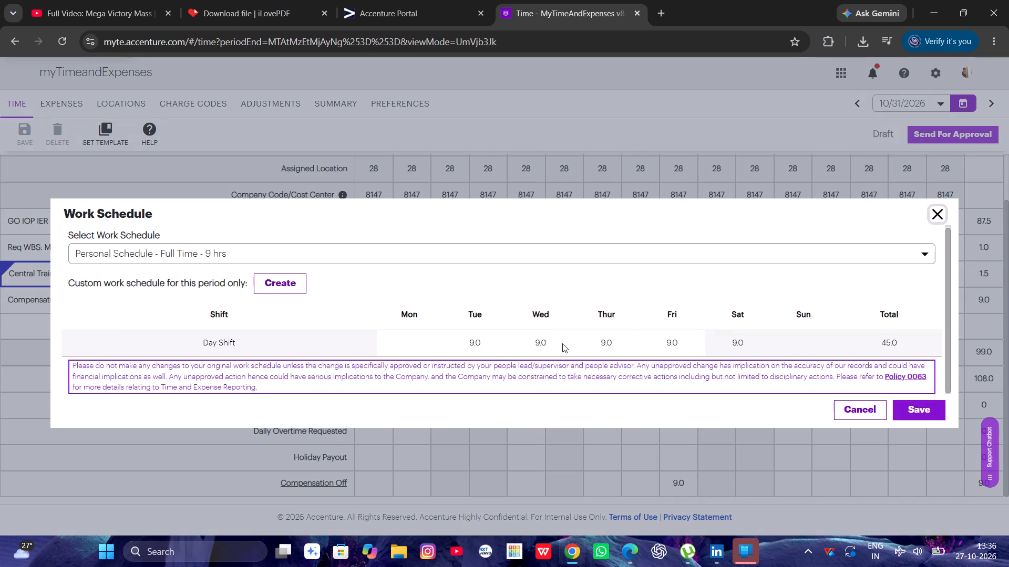
{"action": "left_click", "coordinate": [552, 342]}
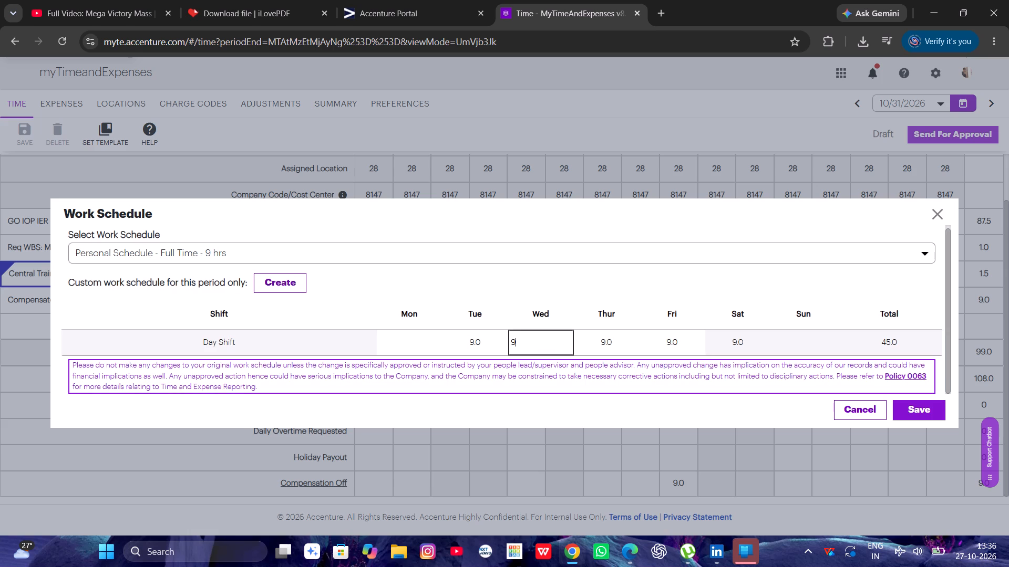
{"action": "scroll", "coordinate": [552, 342], "scroll_direction": "left", "scroll_amount": 3}
{"action": "left_click", "coordinate": [938, 211]}
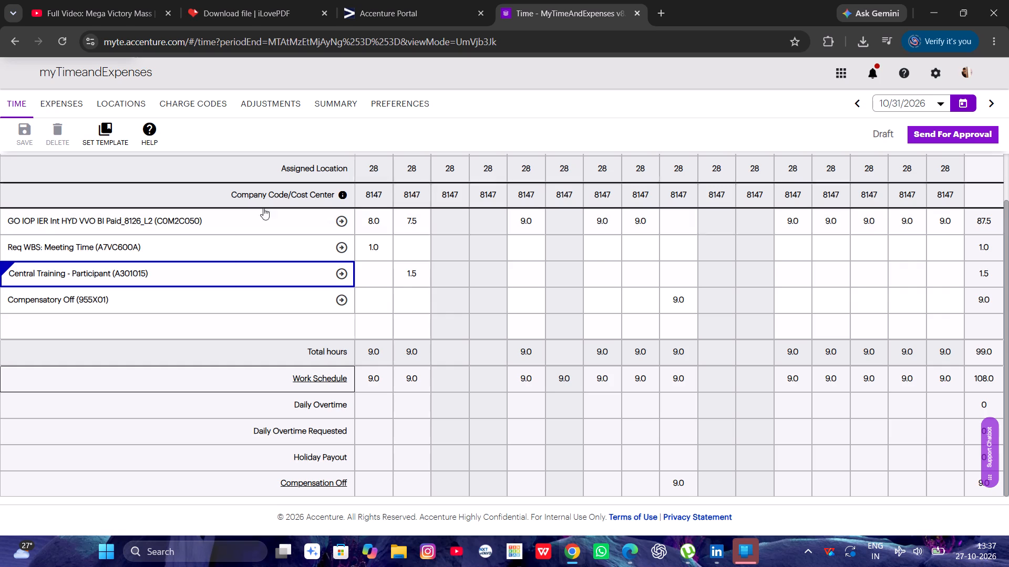
Add a Public holiday (970X00) row to the timesheet by searching for "public", and enter 9 hours on Wed 21.
{"action": "left_click", "coordinate": [161, 323]}
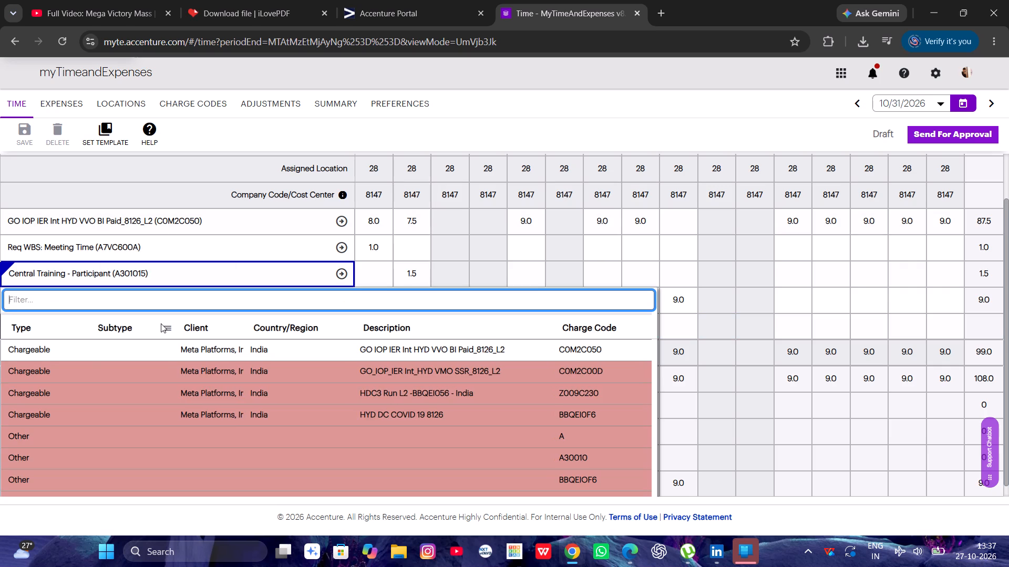
{"action": "type", "text": "public"}
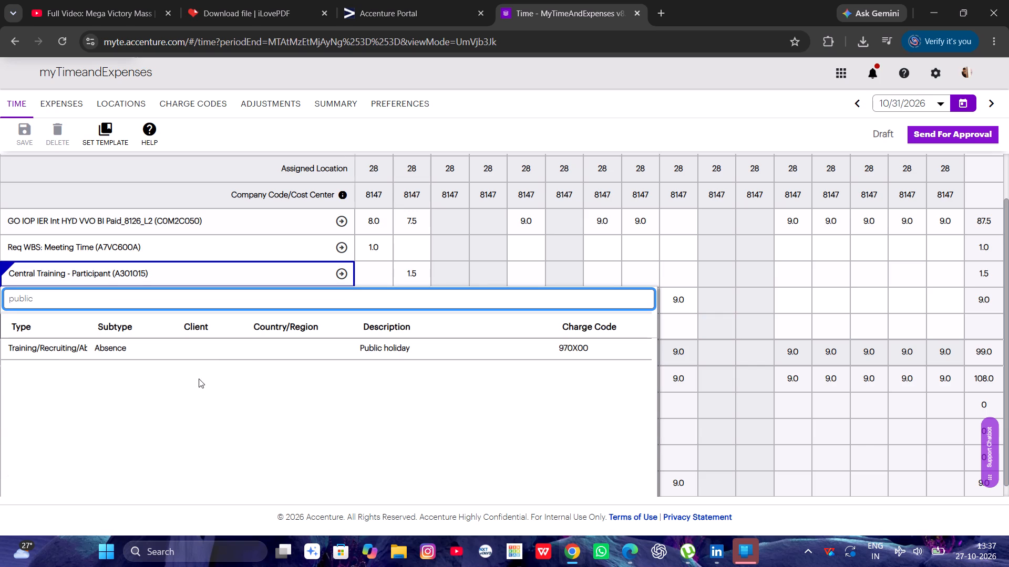
{"action": "left_click", "coordinate": [218, 353]}
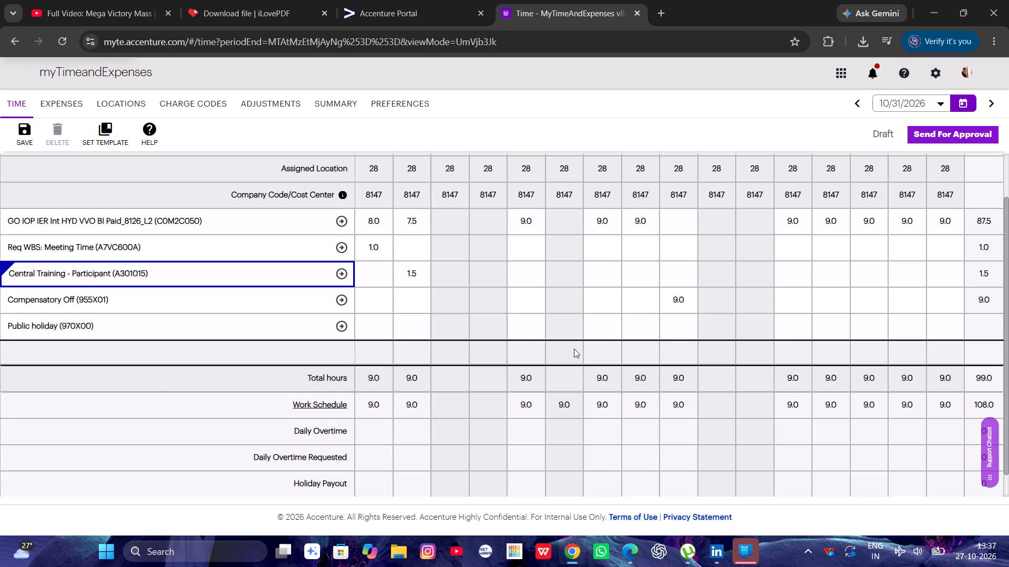
{"action": "left_click", "coordinate": [561, 320]}
{"action": "key", "text": "9"}
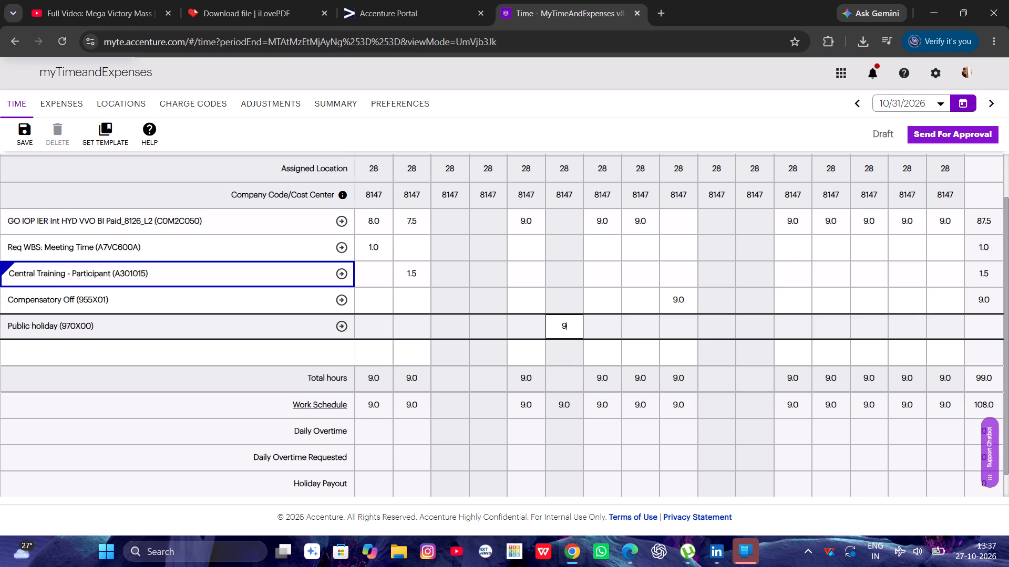
{"action": "left_click", "coordinate": [646, 326]}
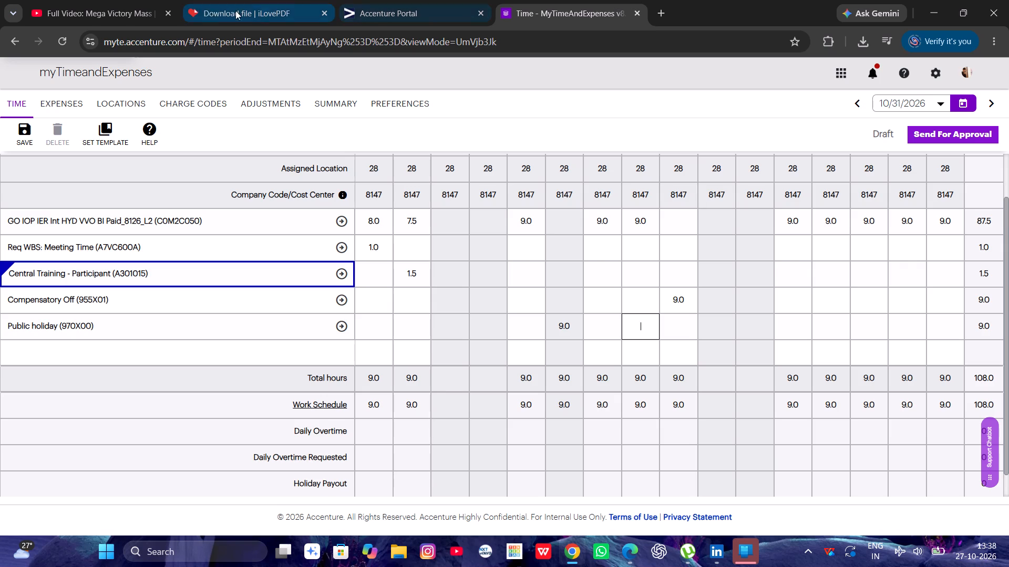
Close the YouTube and iLovePDF Download file browser tabs.
{"action": "left_click", "coordinate": [166, 11]}
{"action": "left_click", "coordinate": [166, 11]}
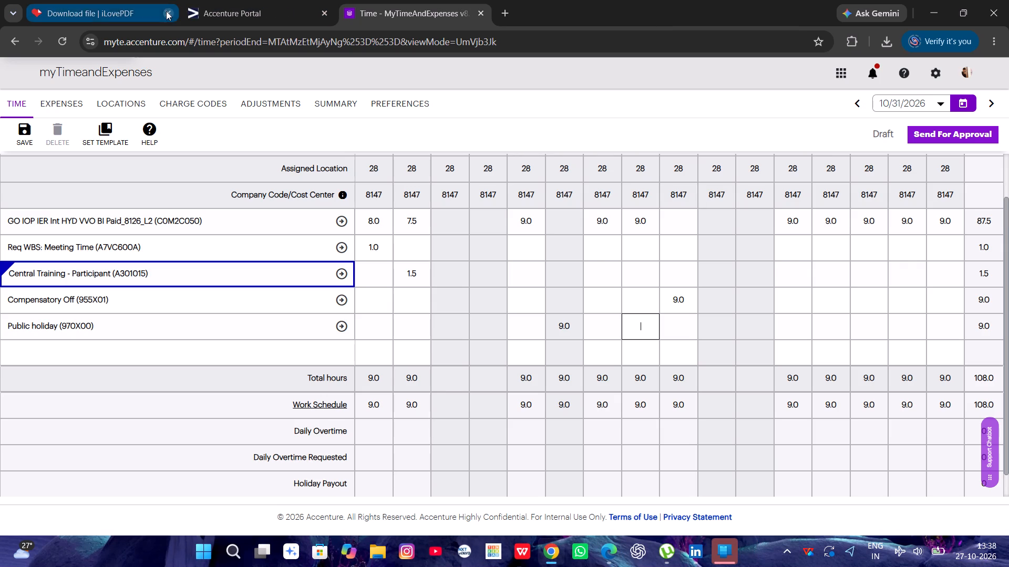